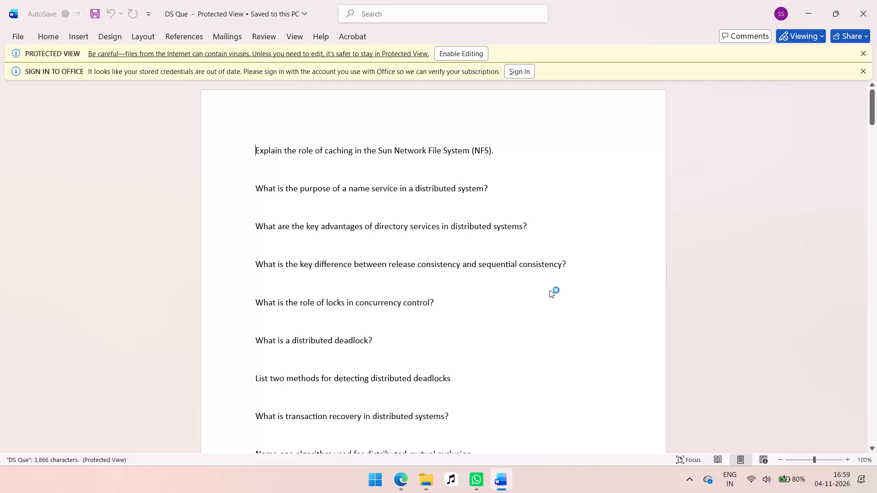
# Enable editing of the protected document and dismiss the Office sign-in notice.
pyautogui.click(475, 56)
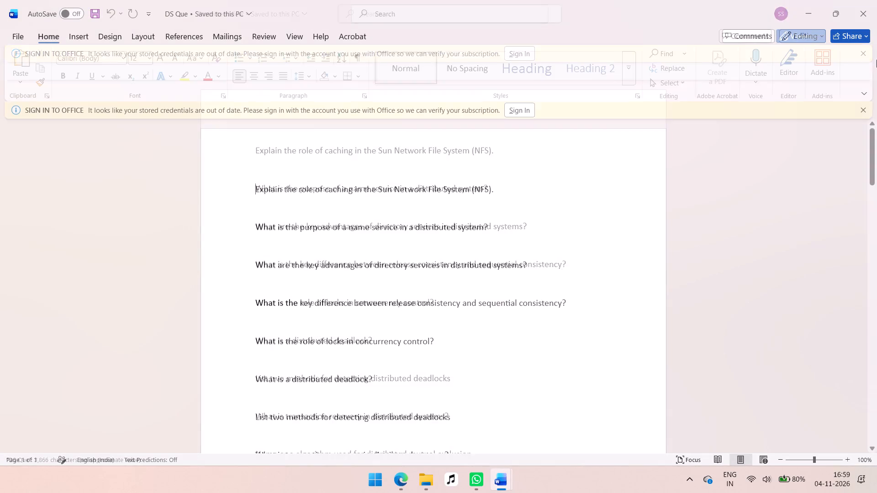
pyautogui.click(864, 108)
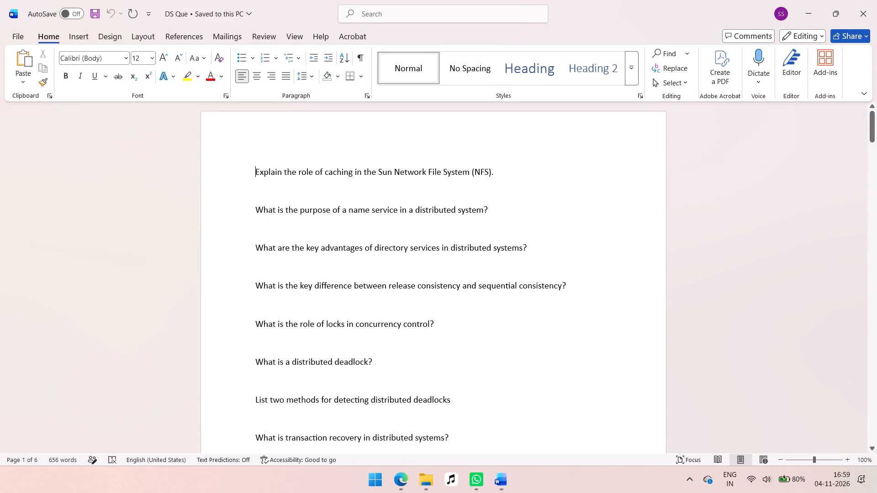
# Read through the whole question document to its end to examine how the short and long questions are grouped.
pyautogui.scroll(-2, 348, 320)
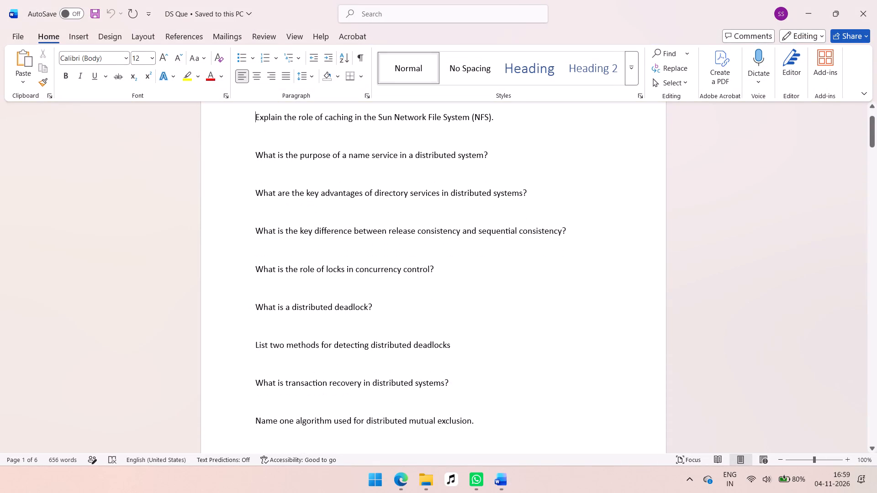
pyautogui.scroll(-1, 332, 385)
pyautogui.scroll(-1, 345, 426)
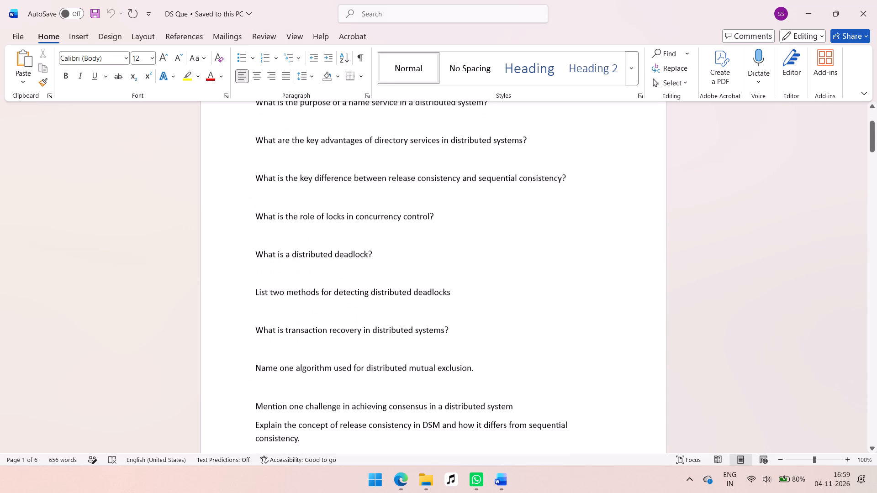
pyautogui.scroll(-5, 345, 426)
pyautogui.scroll(-3, 347, 373)
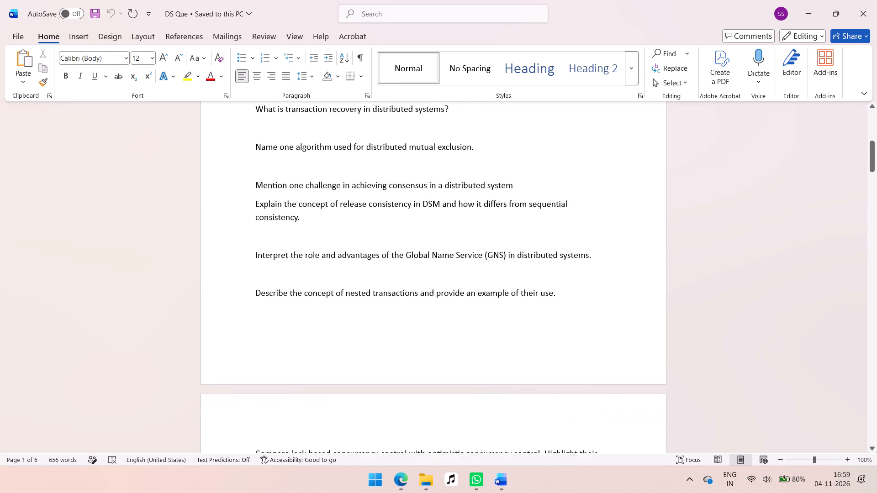
pyautogui.scroll(-8, 347, 373)
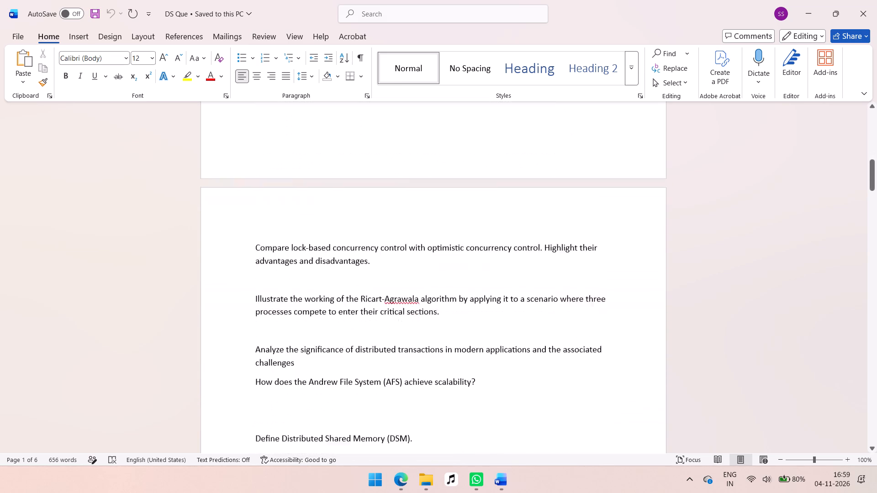
pyautogui.scroll(-12, 359, 365)
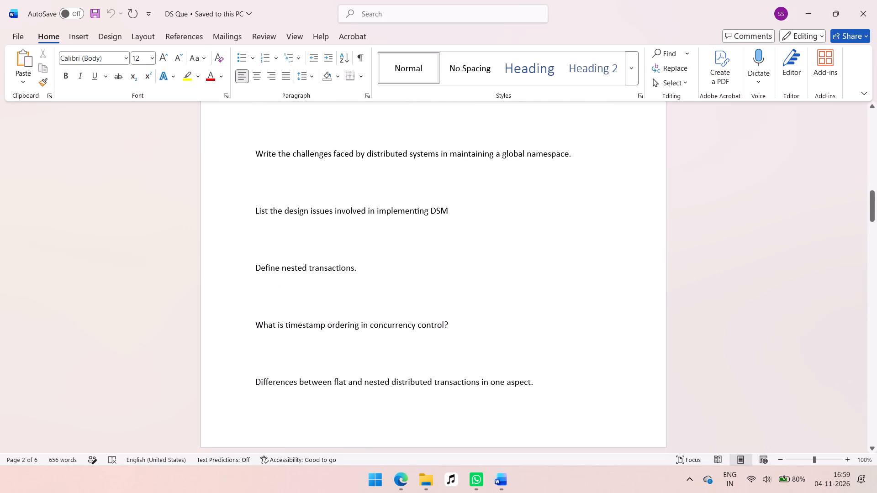
pyautogui.scroll(-9, 370, 378)
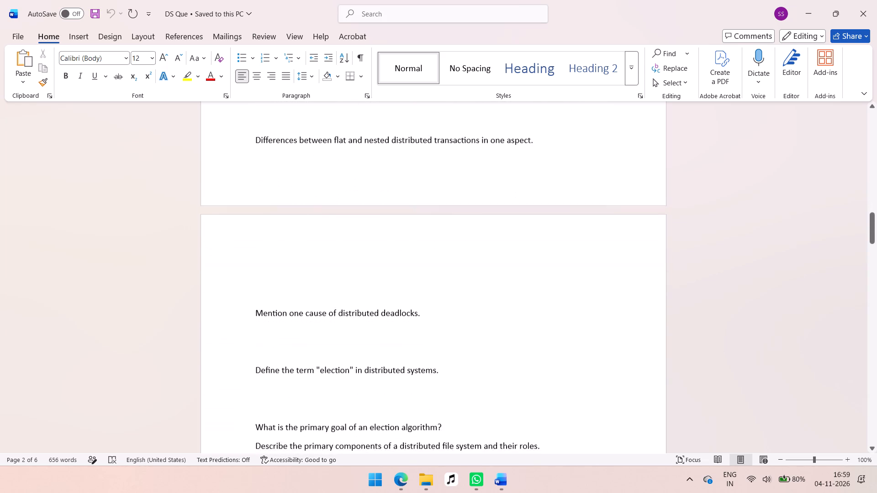
pyautogui.scroll(-4, 370, 354)
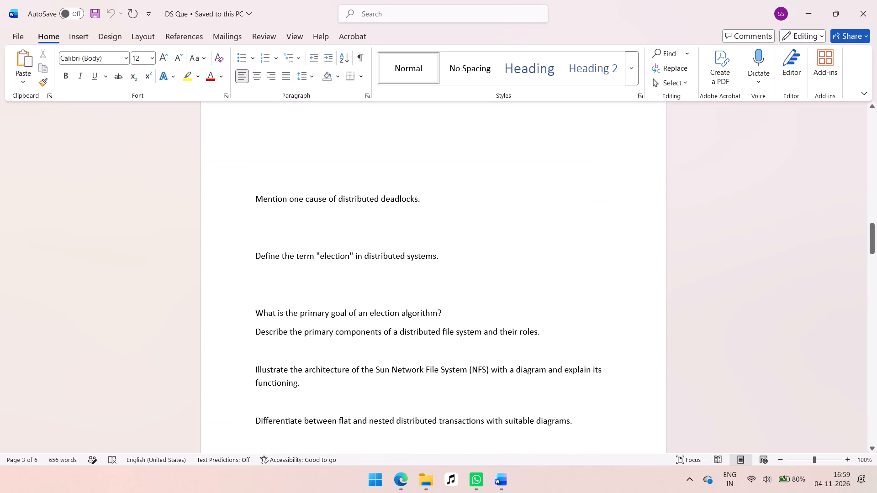
pyautogui.scroll(-2, 370, 354)
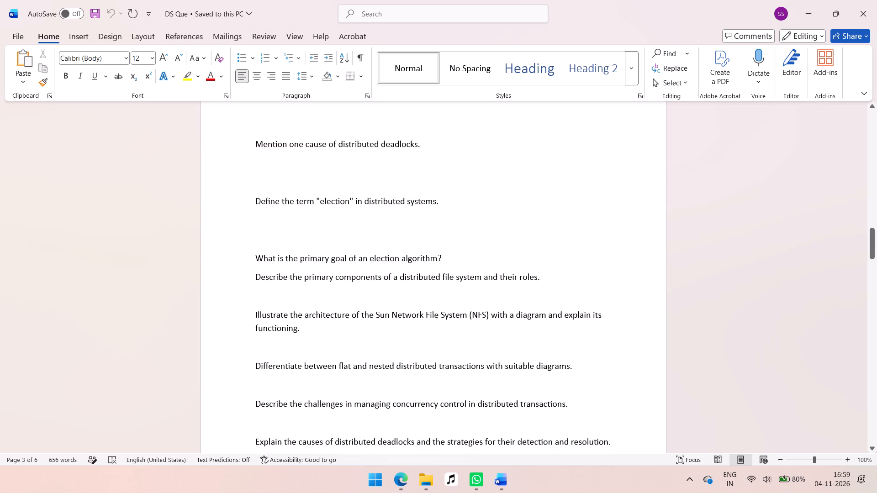
pyautogui.scroll(-8, 370, 354)
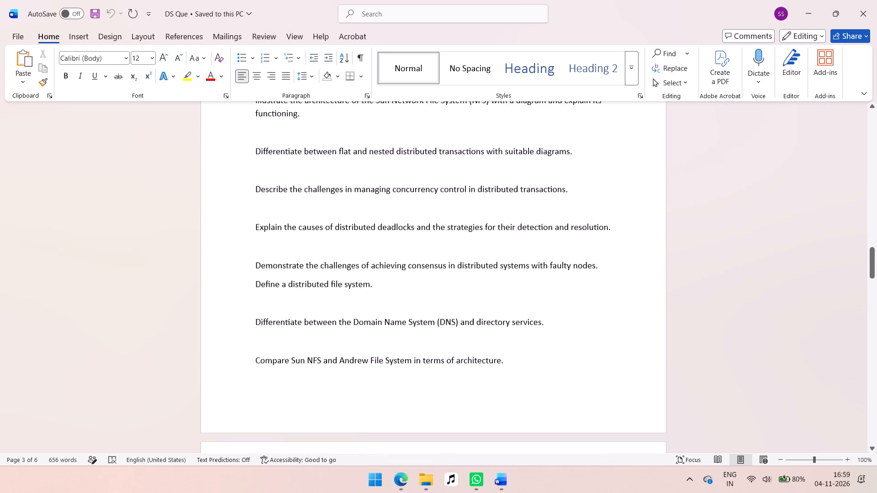
pyautogui.scroll(-19, 370, 354)
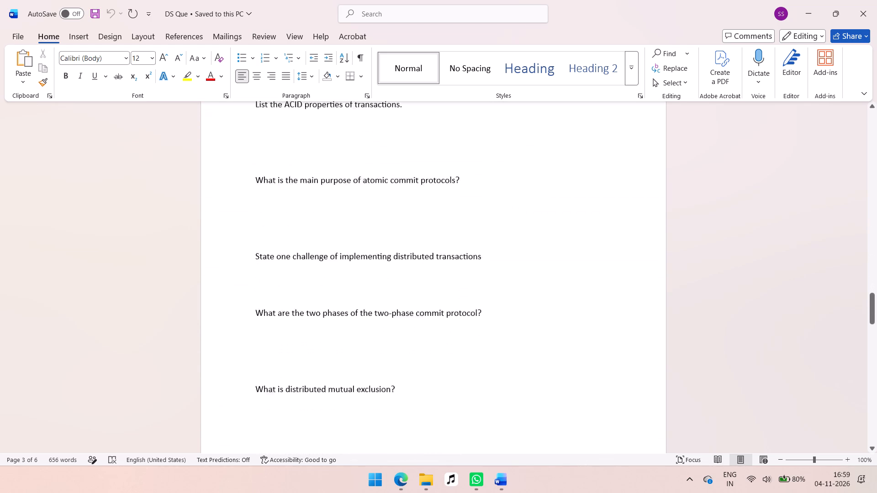
pyautogui.scroll(-10, 370, 354)
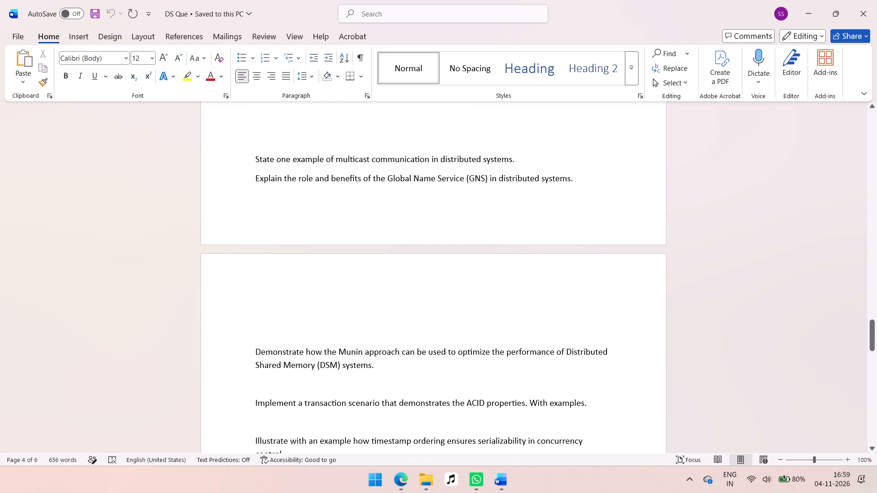
pyautogui.scroll(-2, 370, 354)
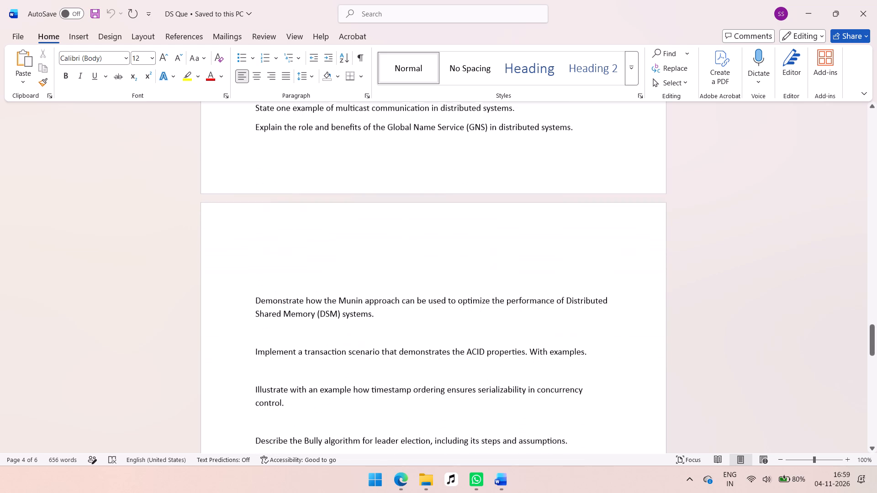
pyautogui.scroll(-20, 370, 354)
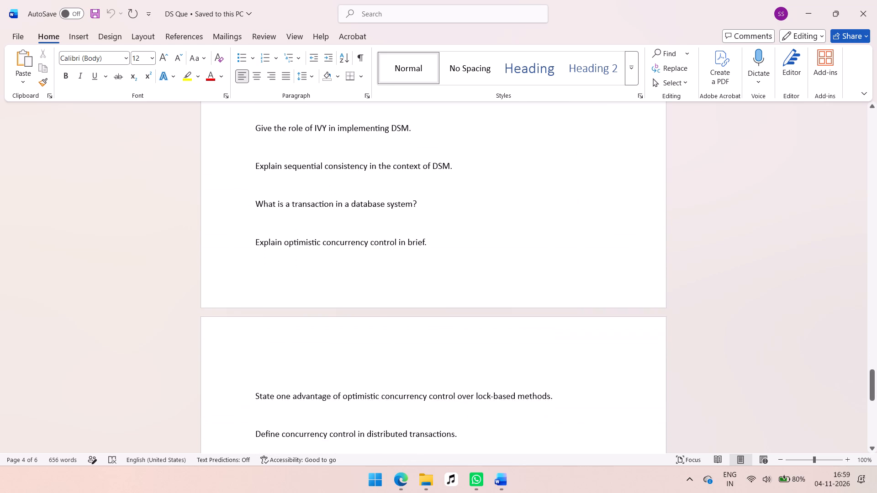
pyautogui.scroll(-14, 370, 354)
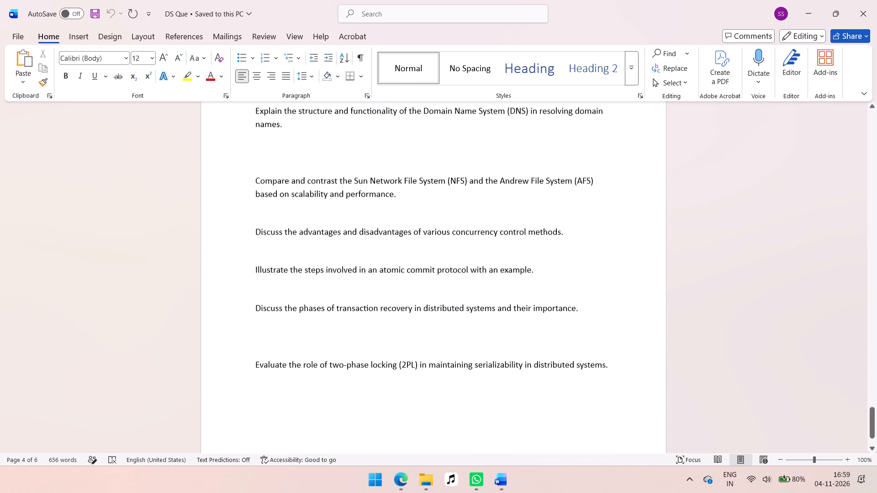
pyautogui.scroll(4, 370, 354)
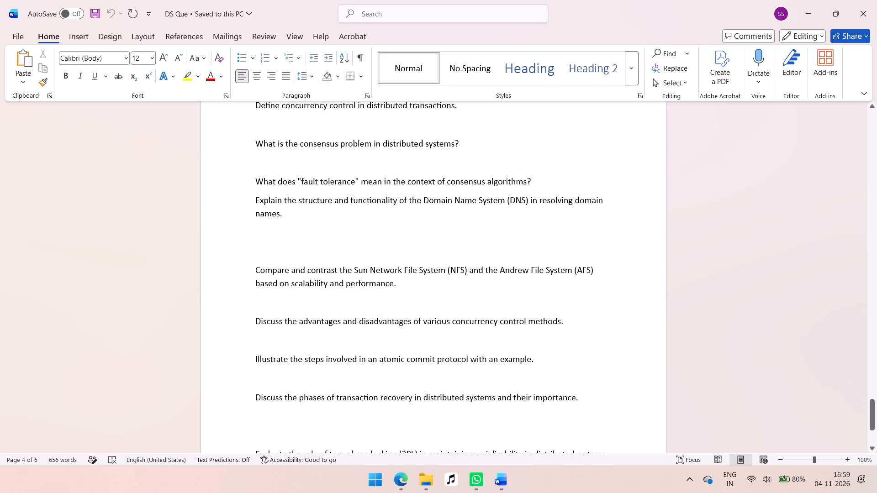
pyautogui.scroll(-1, 324, 362)
pyautogui.scroll(1, 281, 230)
pyautogui.scroll(-2, 281, 230)
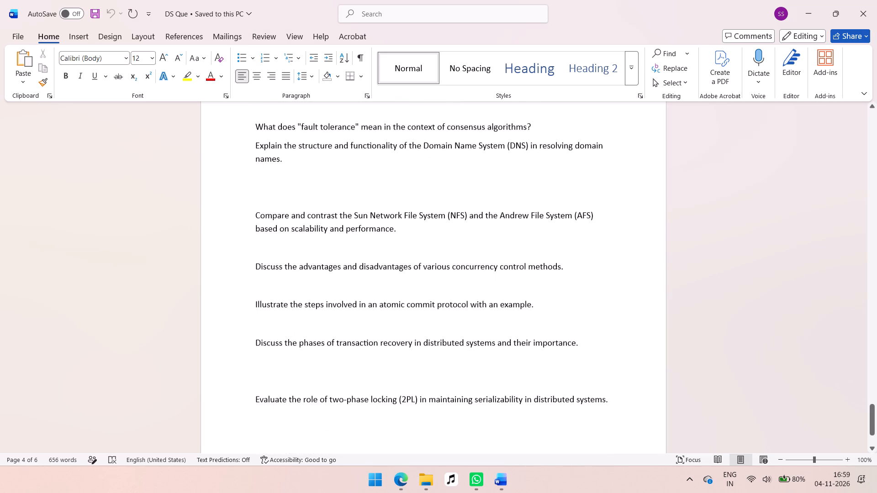
pyautogui.scroll(-1, 281, 230)
pyautogui.moveTo(248, 121); pyautogui.dragTo(407, 294)
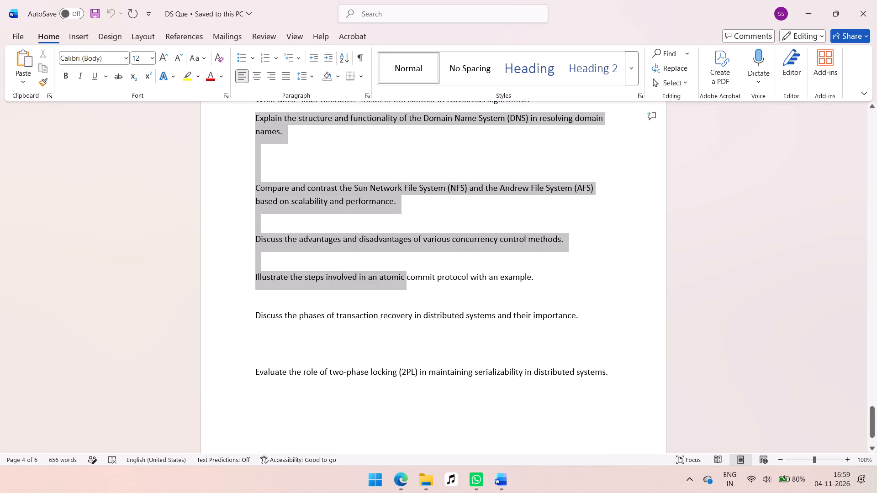
pyautogui.moveTo(407, 294); pyautogui.dragTo(623, 372)
pyautogui.click(586, 295)
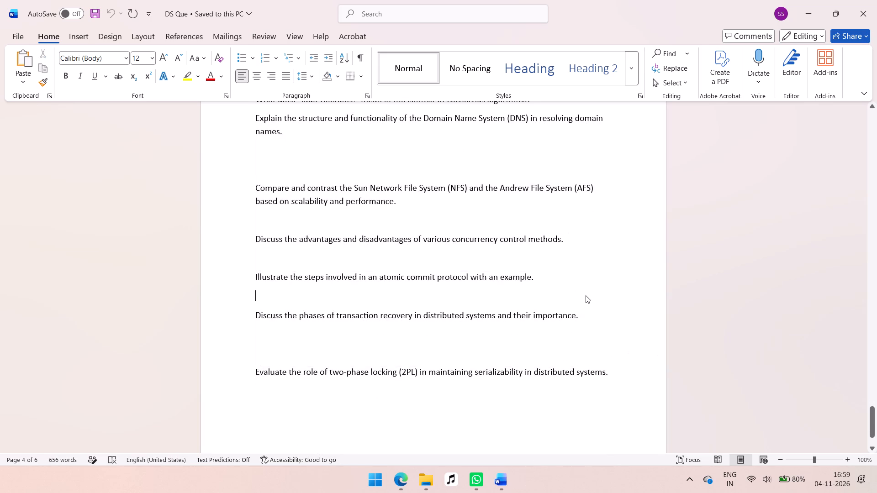
# Add the heading "SET - IV" above "List the key components of a File Service Architecture.", with a blank line before and after it.
pyautogui.scroll(2, 586, 295)
pyautogui.scroll(1, 268, 225)
pyautogui.moveTo(251, 200); pyautogui.dragTo(253, 191)
pyautogui.scroll(2, 488, 206)
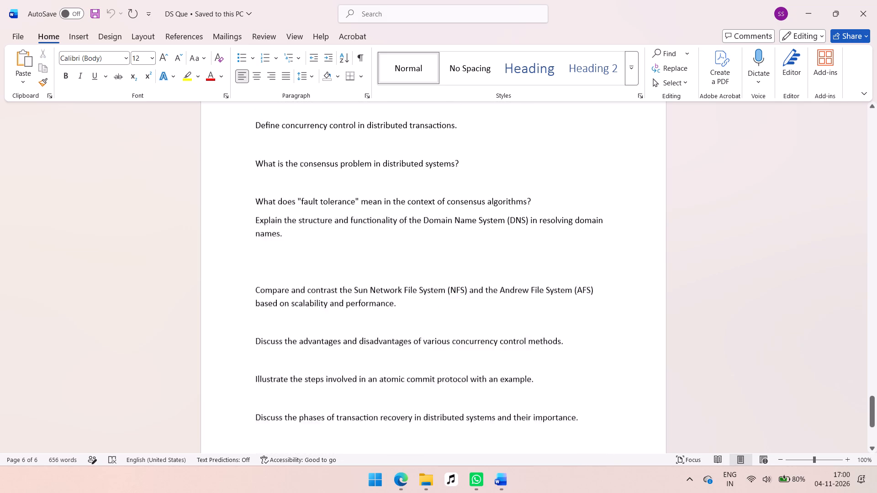
pyautogui.scroll(4, 488, 206)
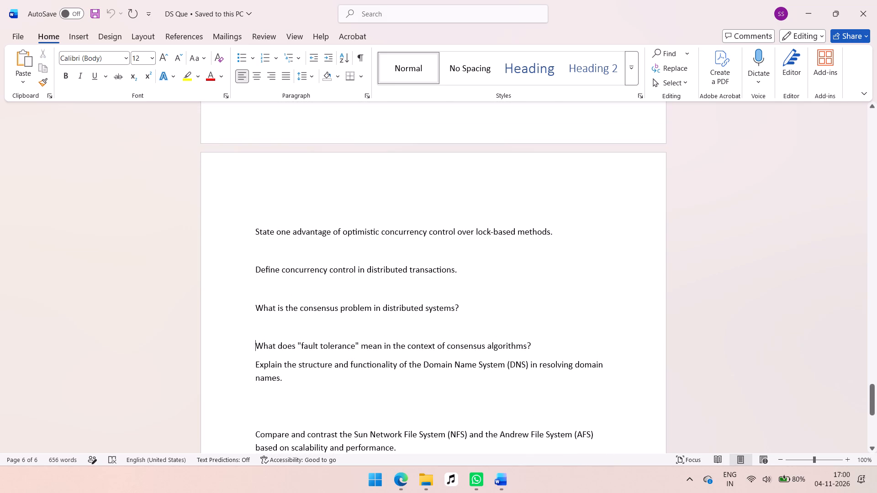
pyautogui.scroll(5, 448, 226)
pyautogui.scroll(2, 358, 186)
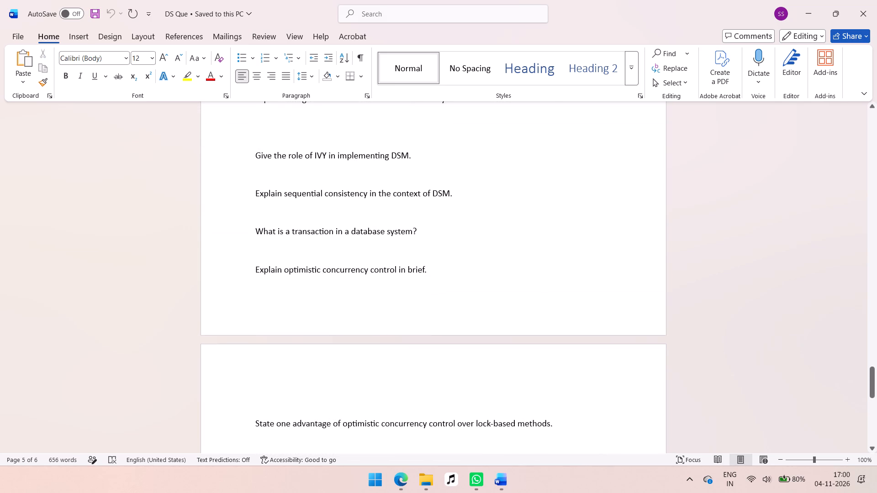
pyautogui.scroll(4, 364, 164)
pyautogui.click(365, 157)
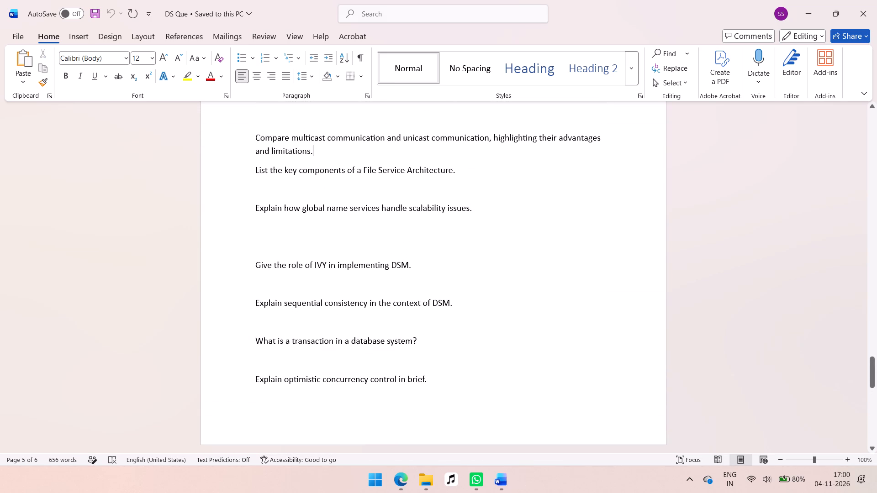
pyautogui.press('Return')
pyautogui.press('Return')
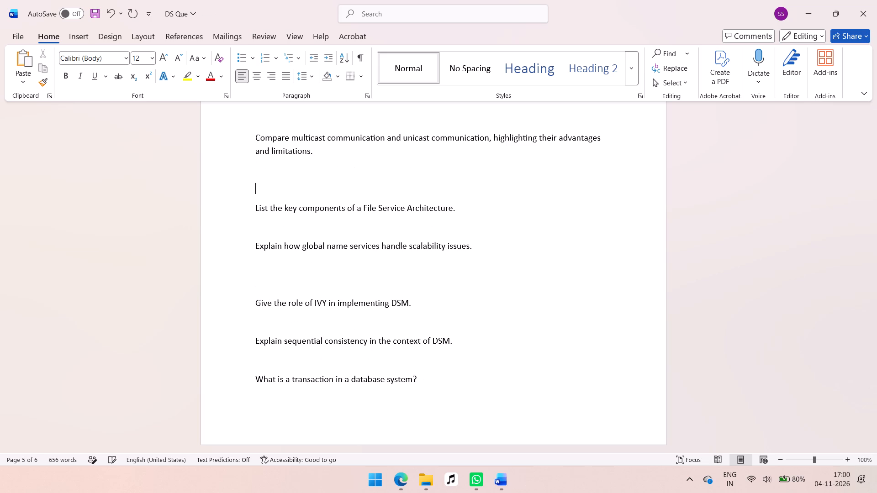
pyautogui.write('SET')
pyautogui.press('space')
pyautogui.write('- IV')
pyautogui.press('Return')
# Insert a blank line between the multicast communication example question and the question on the role and benefits of the Global Name Service.
pyautogui.scroll(5, 353, 157)
pyautogui.scroll(2, 330, 273)
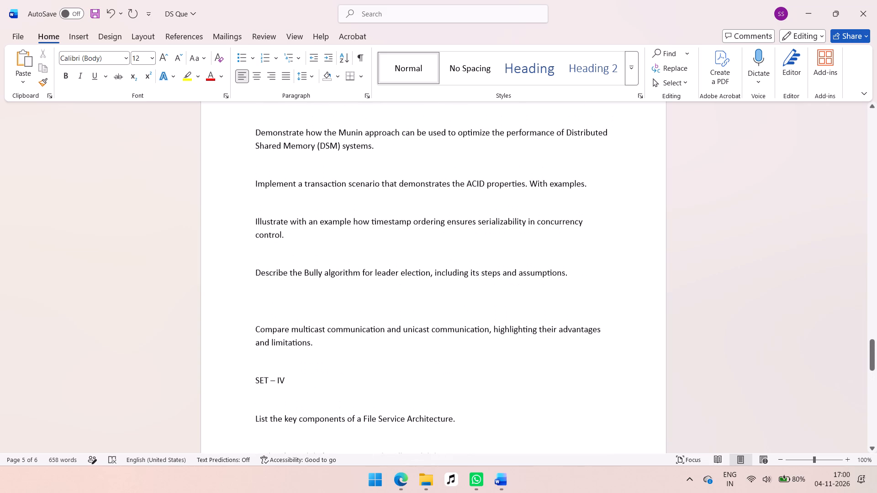
pyautogui.scroll(5, 326, 183)
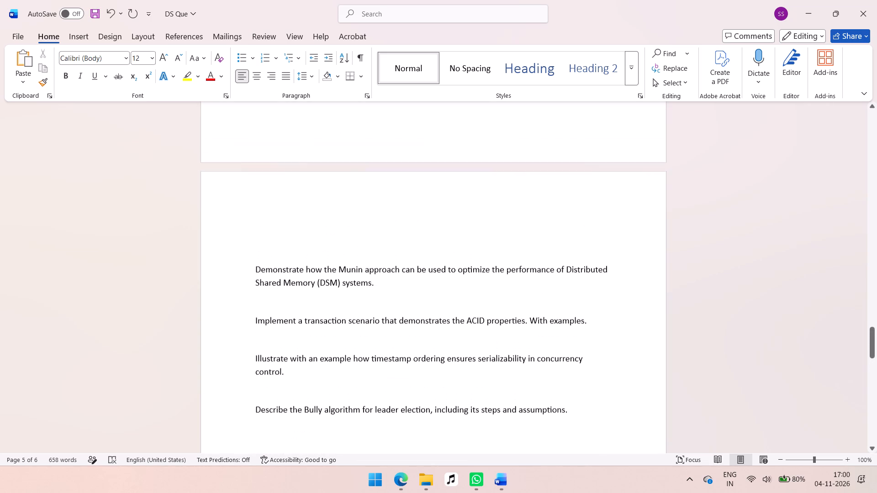
pyautogui.scroll(-4, 346, 315)
pyautogui.scroll(8, 354, 356)
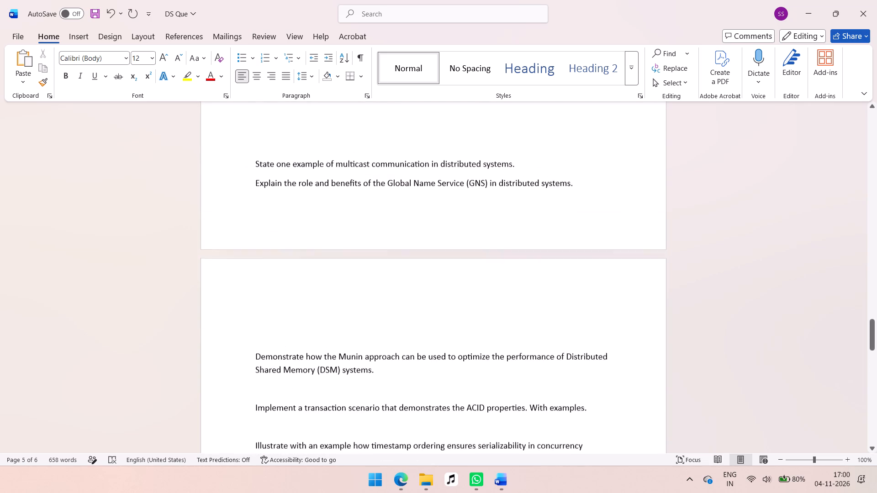
pyautogui.scroll(4, 354, 341)
pyautogui.click(527, 296)
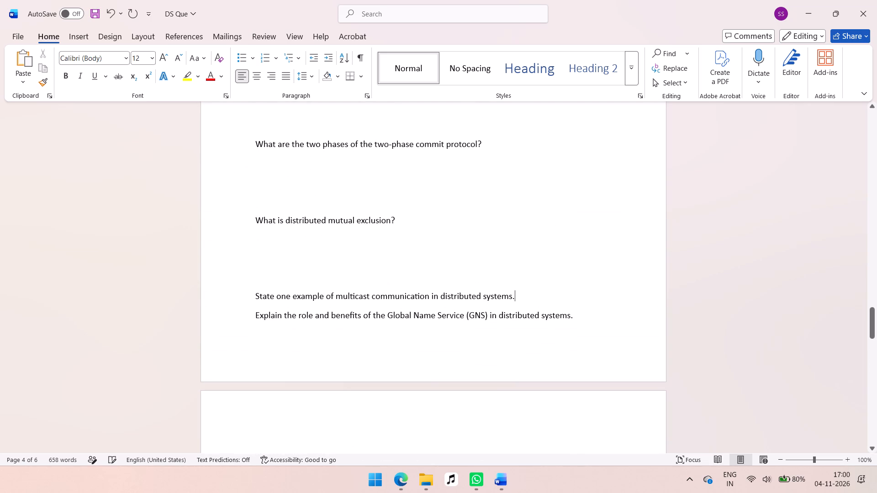
pyautogui.press('Return')
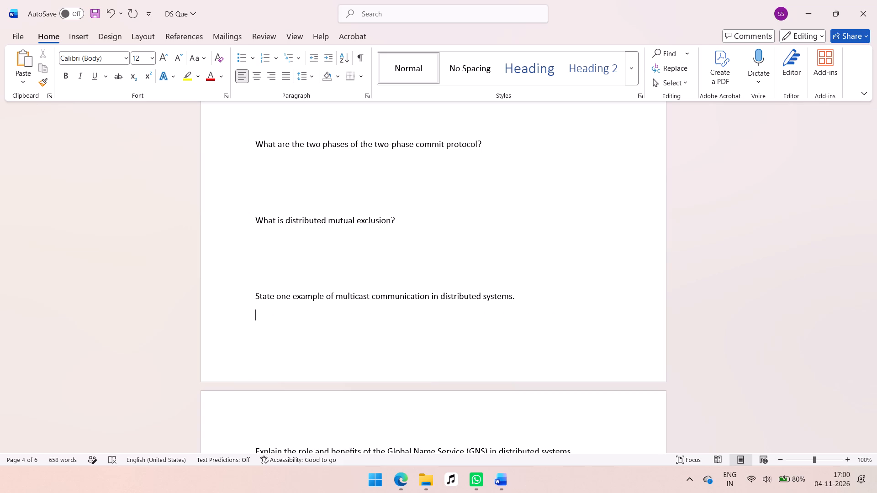
# Delete the three blank lines between "What is distributed mutual exclusion?" and the multicast communication example question.
pyautogui.press('Up')
pyautogui.press('Up')
pyautogui.press('Delete')
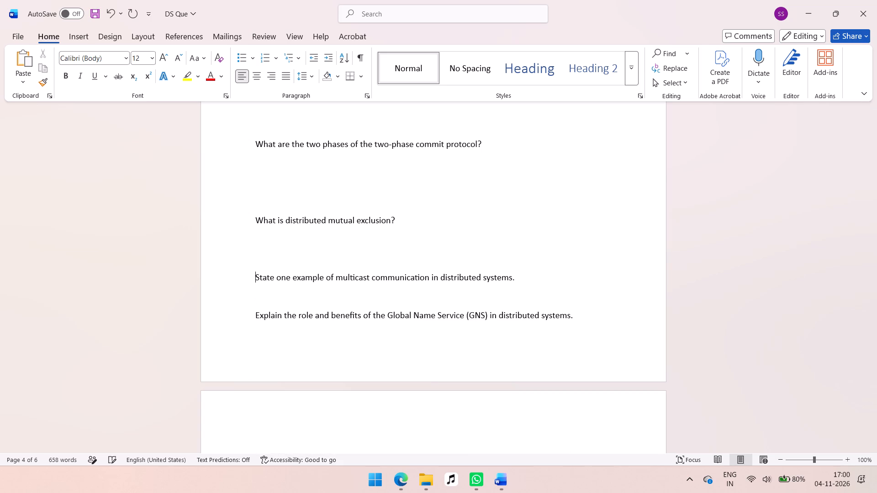
pyautogui.press('Up')
pyautogui.press('Delete')
pyautogui.press('Up')
pyautogui.press('Delete')
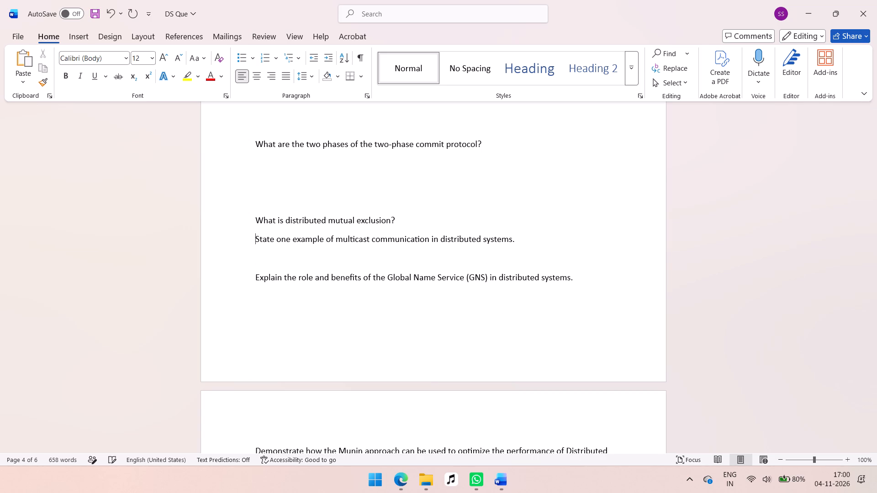
# Delete the three blank lines between "What are the two phases of the two-phase commit protocol?" and "What is distributed mutual exclusion?".
pyautogui.press('Up')
pyautogui.press('Up')
pyautogui.press('Delete')
pyautogui.press('Delete')
pyautogui.hotkey('ctrl', 'z')
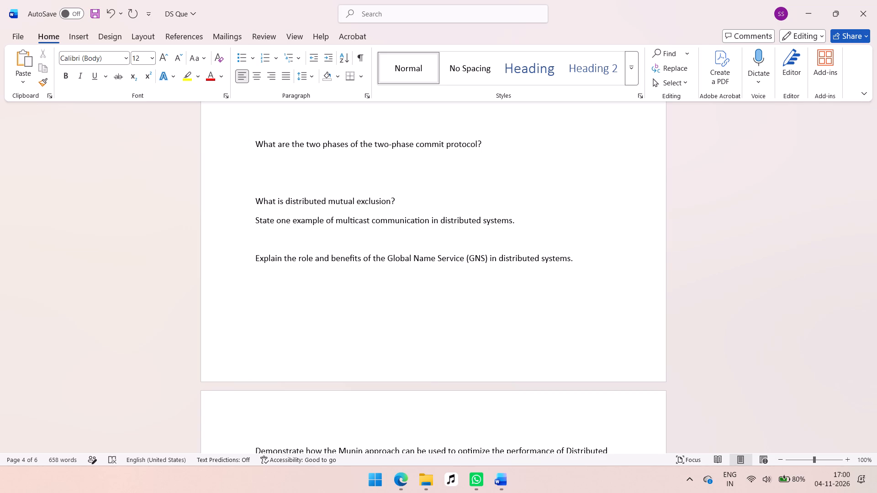
pyautogui.press('Up')
pyautogui.press('Delete')
pyautogui.press('Up')
pyautogui.press('Delete')
# Delete the blank lines between "State one challenge of implementing distributed transactions" and the two-phase commit protocol question.
pyautogui.press('Up')
pyautogui.press('Up')
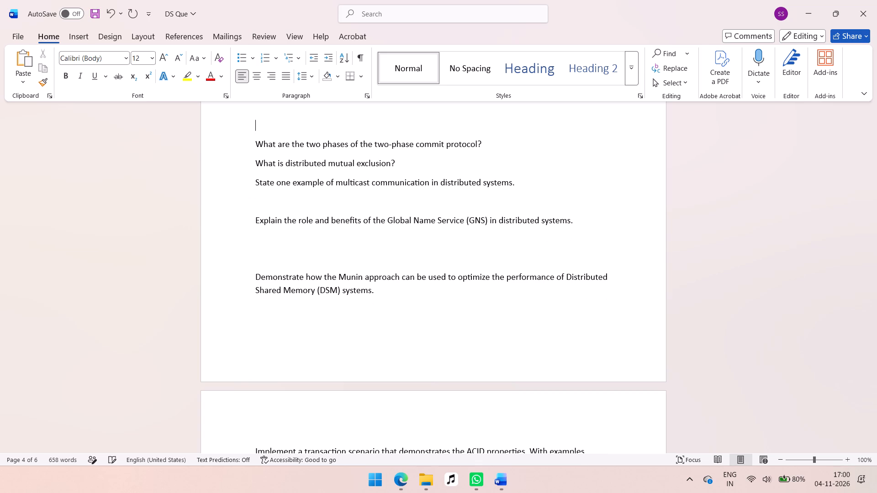
pyautogui.press('Delete')
pyautogui.press('Up')
pyautogui.press('Up')
pyautogui.press('Up')
pyautogui.press('Down')
pyautogui.press('Down')
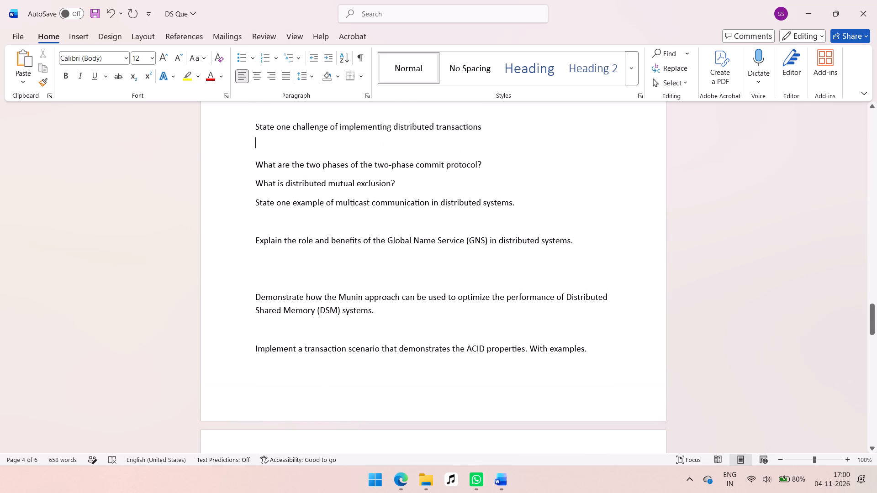
pyautogui.press('Delete')
# Delete the blank lines between "What is the main purpose of atomic commit protocols?" and the question on the challenge of distributed transactions.
pyautogui.press('Up')
pyautogui.press('Up')
pyautogui.press('Delete')
pyautogui.press('Up')
pyautogui.press('Delete')
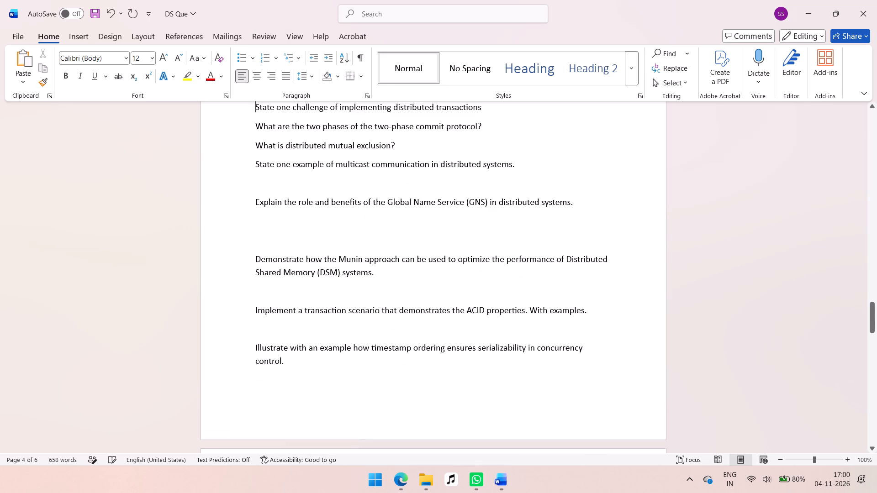
pyautogui.press('Up')
pyautogui.press('Delete')
# Delete the blank lines between "List the ACID properties of transactions." and the atomic commit protocols question.
pyautogui.press('Up')
pyautogui.press('Up')
pyautogui.press('Delete')
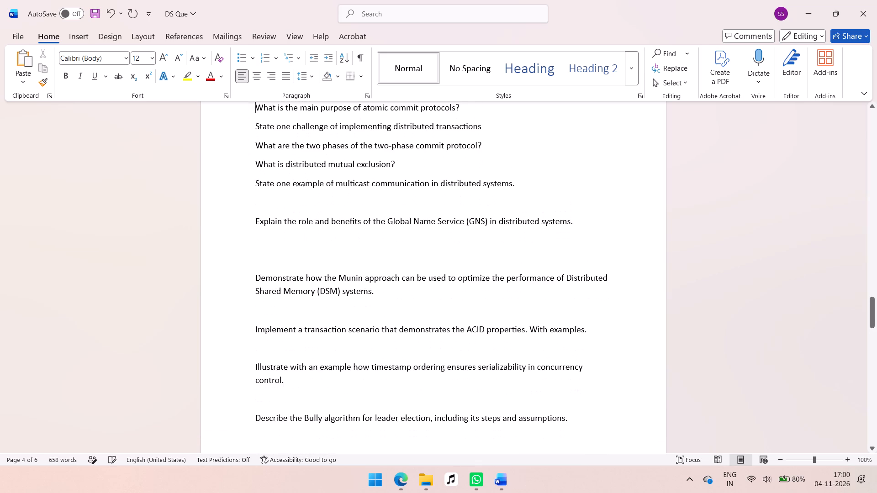
pyautogui.press('Up')
pyautogui.press('Delete')
pyautogui.press('Up')
pyautogui.press('Delete')
# Delete the blank lines between "Compare Munin and IVY based on their consistency models." and the ACID properties question.
pyautogui.press('Up')
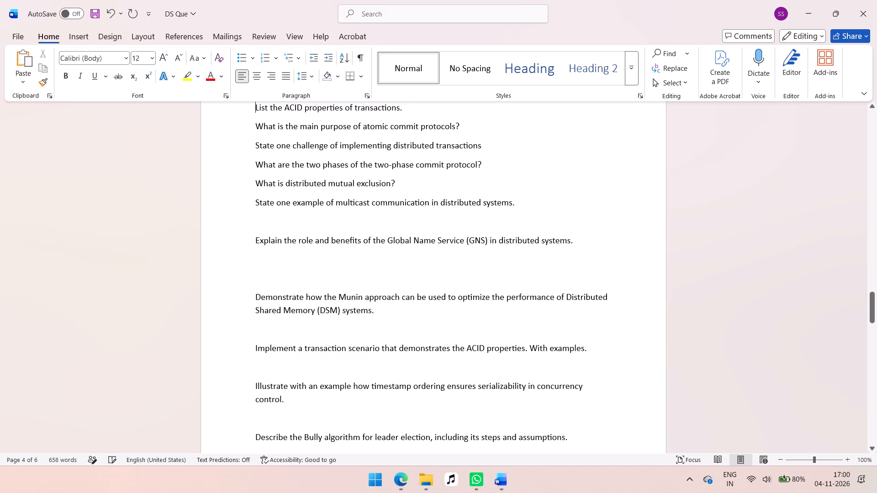
pyautogui.press('Up')
pyautogui.press('Delete')
pyautogui.press('Up')
pyautogui.press('Delete')
pyautogui.press('Up')
pyautogui.press('Delete')
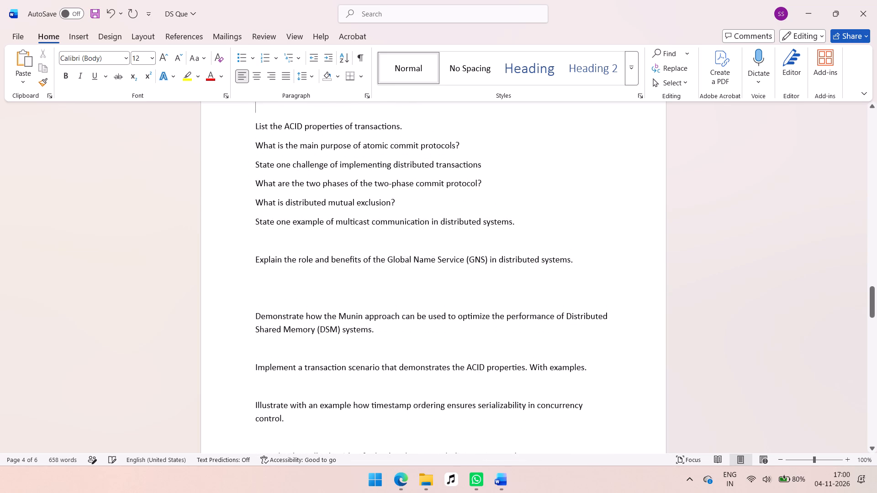
# Delete the blank lines separating the DNS and directory services, Sun NFS and Andrew File System, and Munin and IVY comparison questions.
pyautogui.press('Up')
pyautogui.press('Up')
pyautogui.press('Delete')
pyautogui.press('Up')
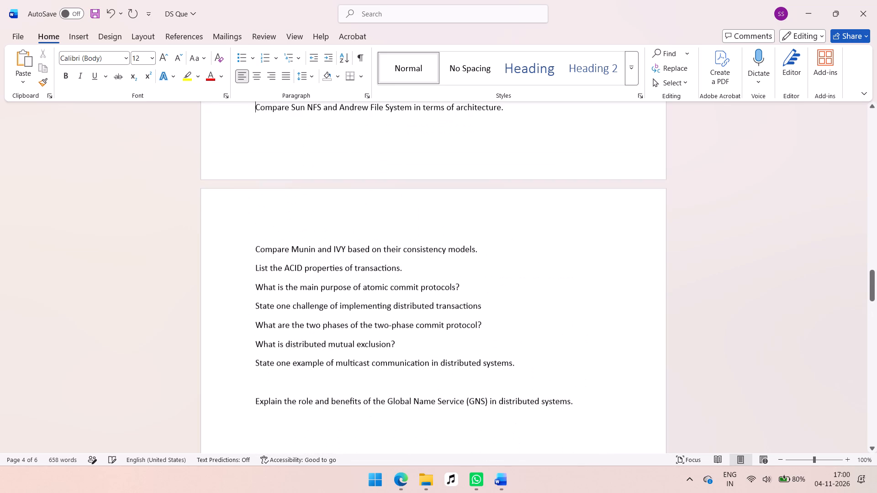
pyautogui.press('Up')
pyautogui.press('Delete')
pyautogui.press('Up')
pyautogui.press('Delete')
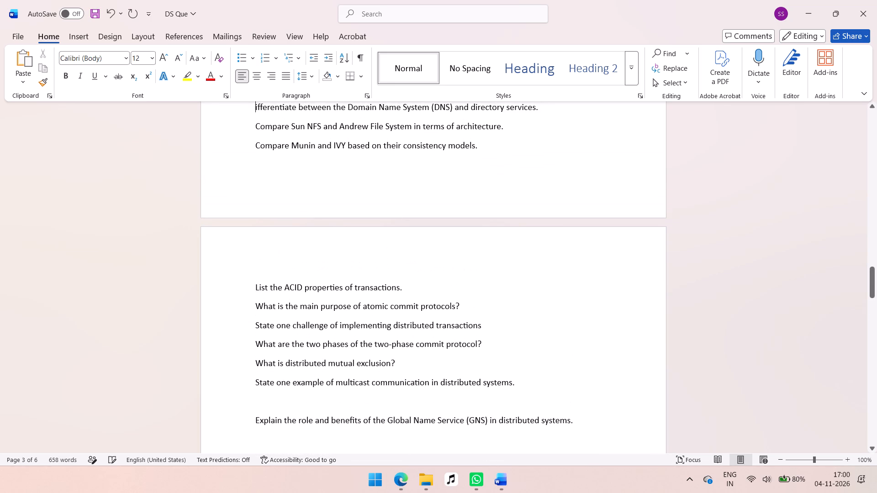
pyautogui.hotkey('ctrl', 'z')
# Delete the blank line between "Define a distributed file system." and the question differentiating DNS from directory services.
pyautogui.press('Up')
pyautogui.press('Up')
pyautogui.press('Up')
pyautogui.press('Up')
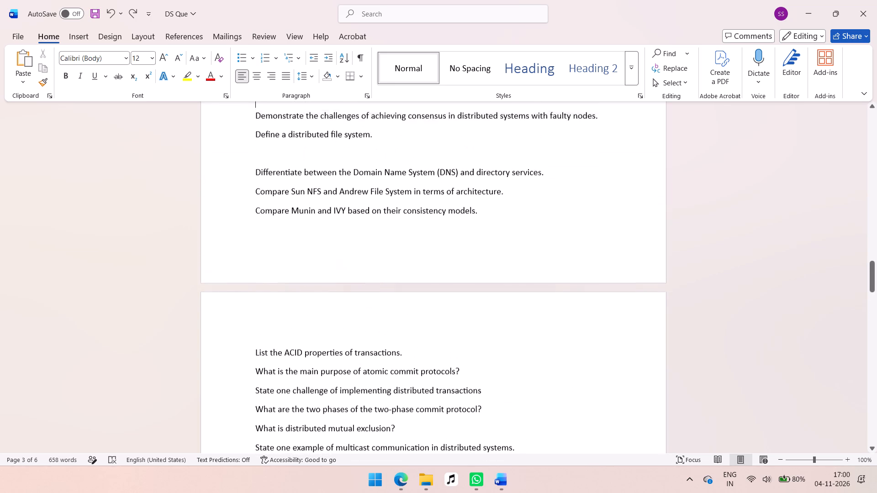
pyautogui.press('Down')
pyautogui.press('Down')
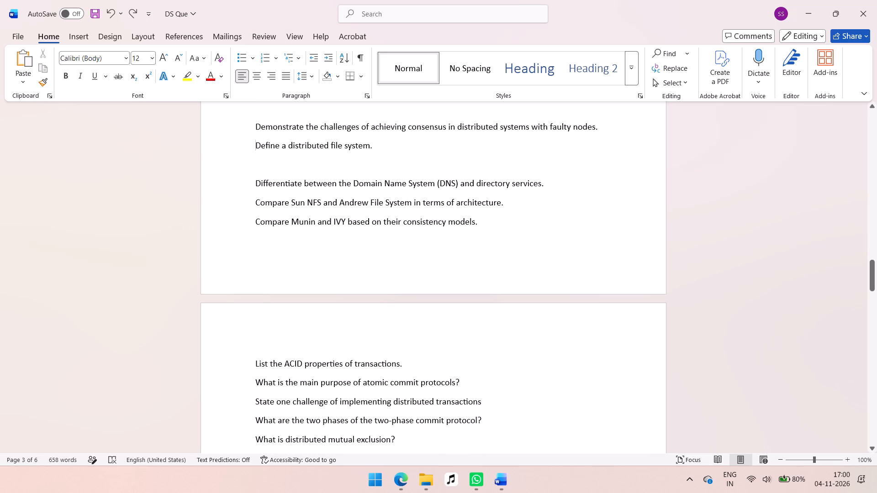
pyautogui.press('Down')
pyautogui.press('Delete')
# Add the heading "SET - III" above "Define a distributed file system.", with a blank line before and after it.
pyautogui.press('Up')
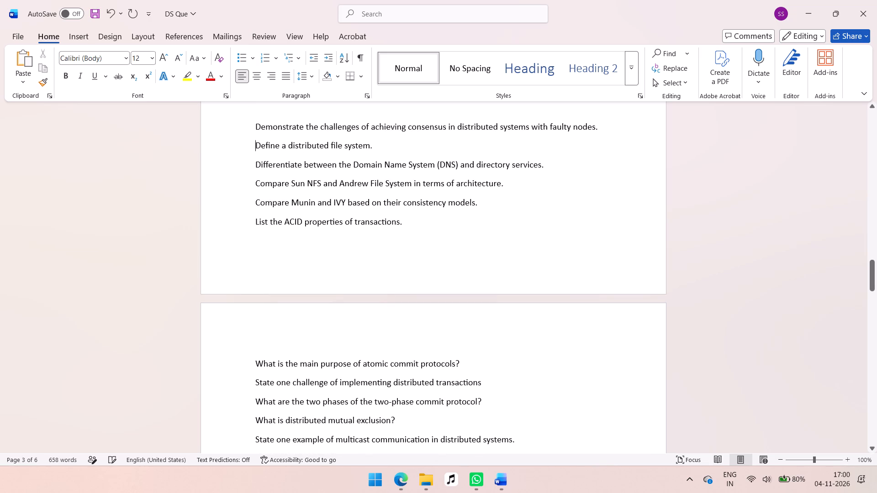
pyautogui.press('Up')
pyautogui.press('Right')
pyautogui.press('Right')
pyautogui.press('Right')
pyautogui.press('Right')
pyautogui.press('Right')
pyautogui.press('Right')
pyautogui.press('Right')
pyautogui.press('Right')
pyautogui.press('Right')
pyautogui.press('Right')
pyautogui.press('Right')
pyautogui.press('Right')
pyautogui.press('Right')
pyautogui.press('Right')
pyautogui.press('Right')
pyautogui.press('Right')
pyautogui.press('Right')
pyautogui.press('Right')
pyautogui.press('Right')
pyautogui.press('Right')
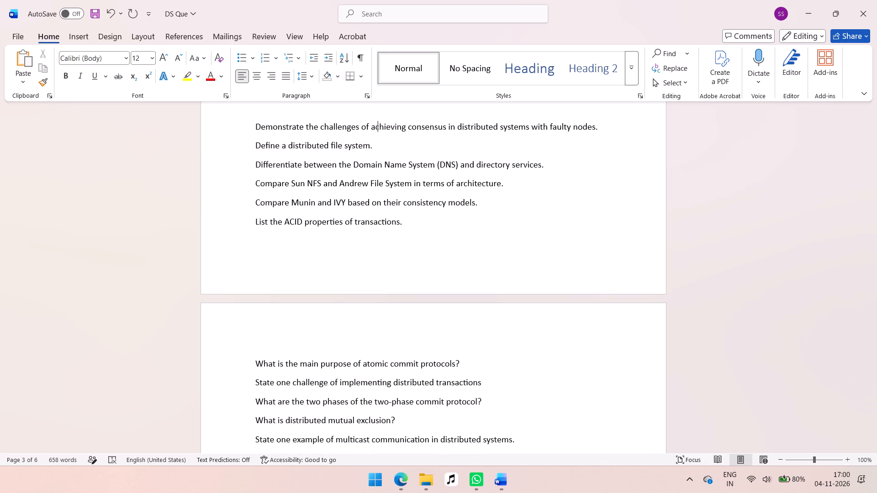
pyautogui.press('Right')
pyautogui.press('Right')
pyautogui.press('Return')
pyautogui.press('Return')
pyautogui.write('SET - III')
pyautogui.press('Return')
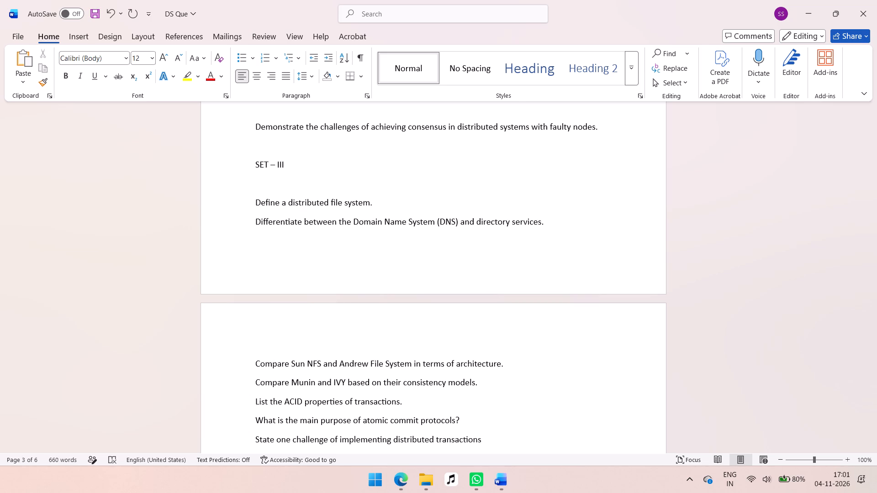
# Delete the two blank lines between the Global Name Service question and the Munin approach question in SET - III.
pyautogui.scroll(-2, 533, 299)
pyautogui.scroll(-4, 458, 272)
pyautogui.scroll(4, 434, 248)
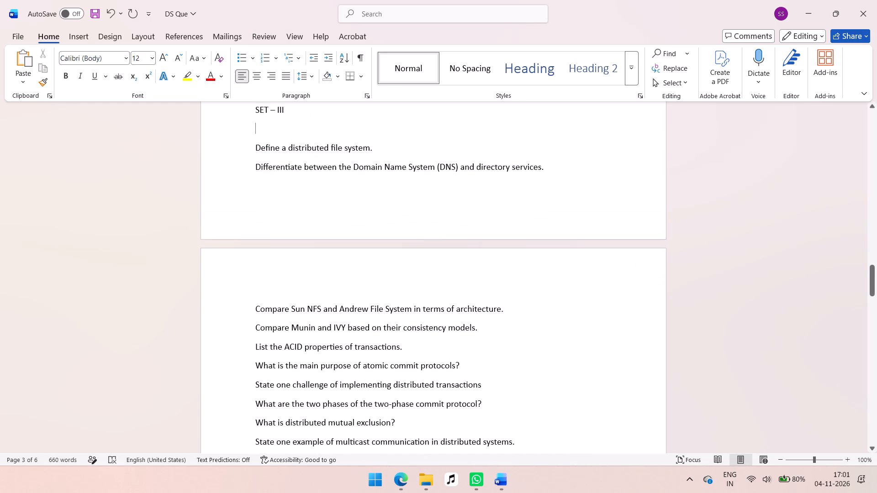
pyautogui.scroll(-2, 371, 273)
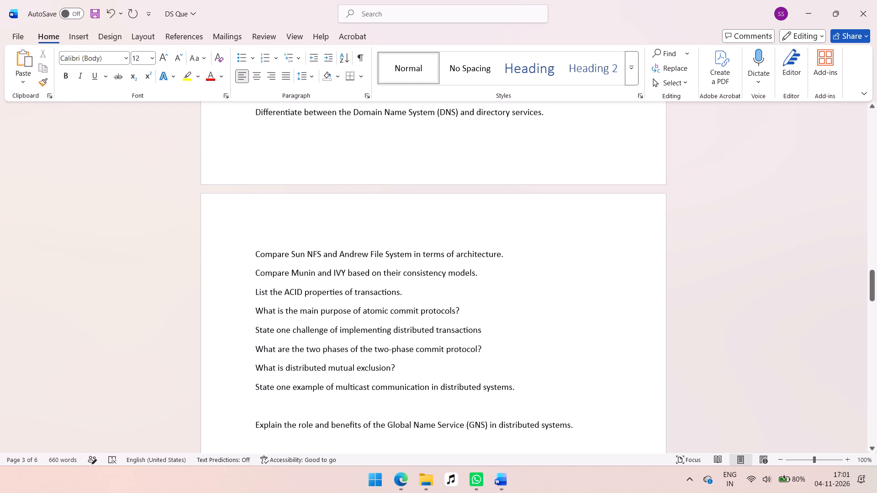
pyautogui.scroll(-3, 299, 378)
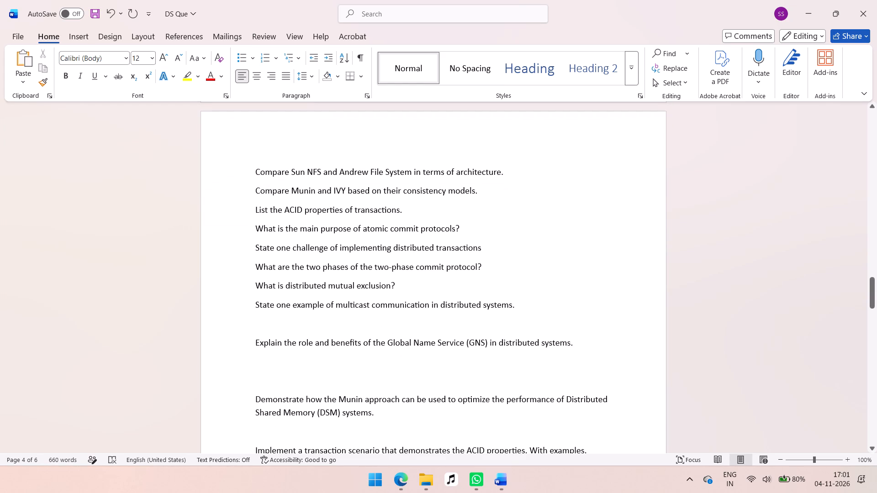
pyautogui.click(261, 362)
pyautogui.press('Delete')
pyautogui.press('Delete')
# Delete the blank lines between the SET - III long questions from the Munin approach through the multicast and unicast communication comparison.
pyautogui.press('Down')
pyautogui.press('Down')
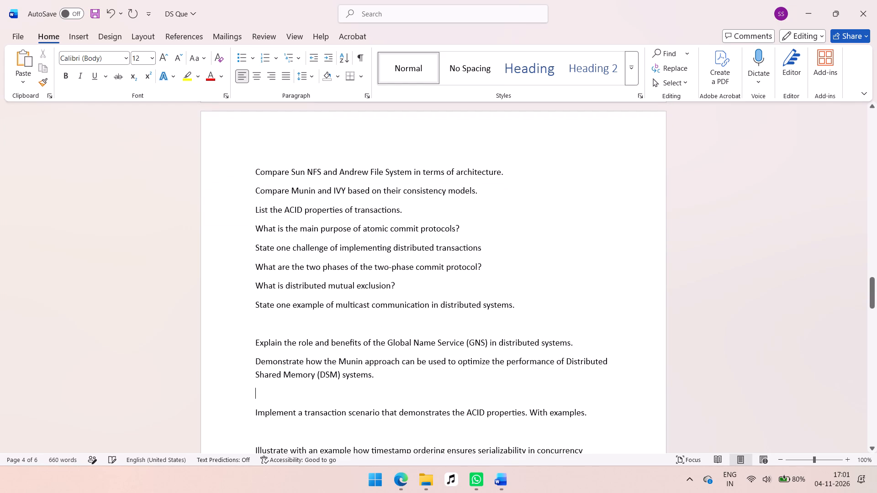
pyautogui.press('Delete')
pyautogui.press('Down')
pyautogui.press('Delete')
pyautogui.press('Down')
pyautogui.press('Down')
pyautogui.press('Delete')
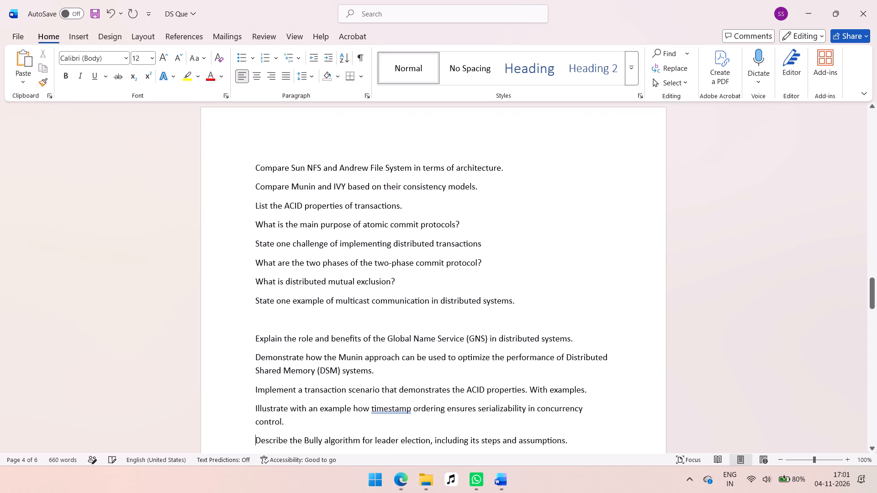
pyautogui.press('Down')
pyautogui.press('Down')
pyautogui.press('Up')
pyautogui.press('Delete')
pyautogui.press('Delete')
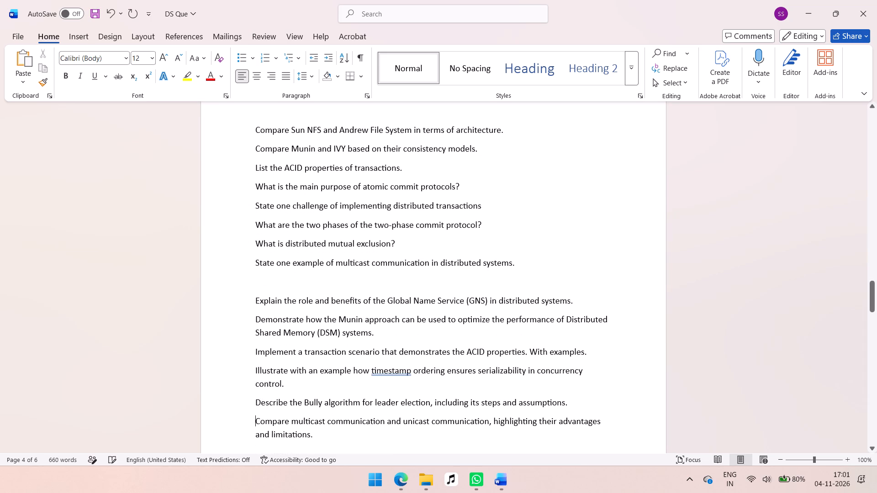
# Delete the blank lines between the SET - IV questions from "List the key components of a File Service Architecture." through "Give the role of IVY in implementing DSM.".
pyautogui.scroll(2, 301, 346)
pyautogui.scroll(-9, 290, 337)
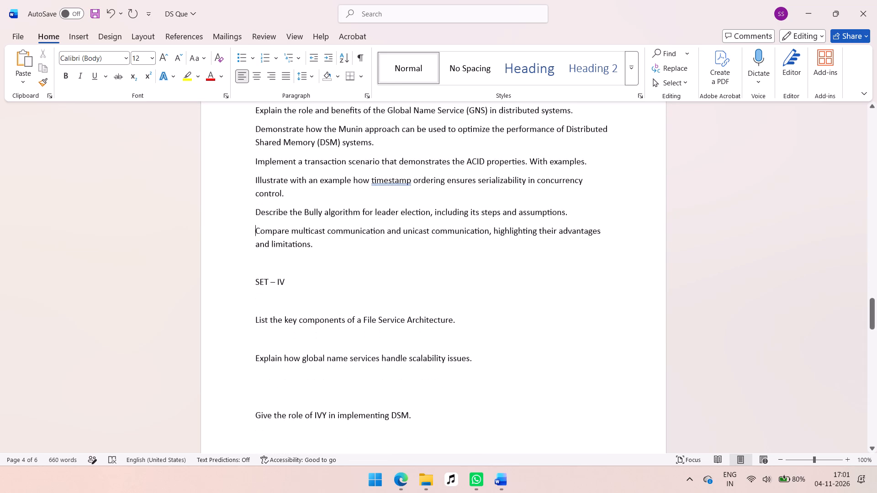
pyautogui.click(266, 306)
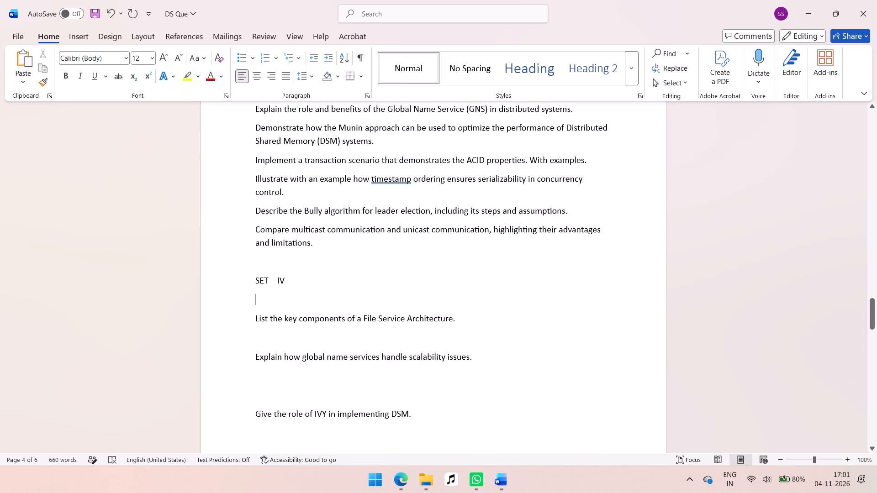
pyautogui.press('Down')
pyautogui.press('Down')
pyautogui.press('Delete')
pyautogui.press('Down')
pyautogui.press('Delete')
pyautogui.press('Down')
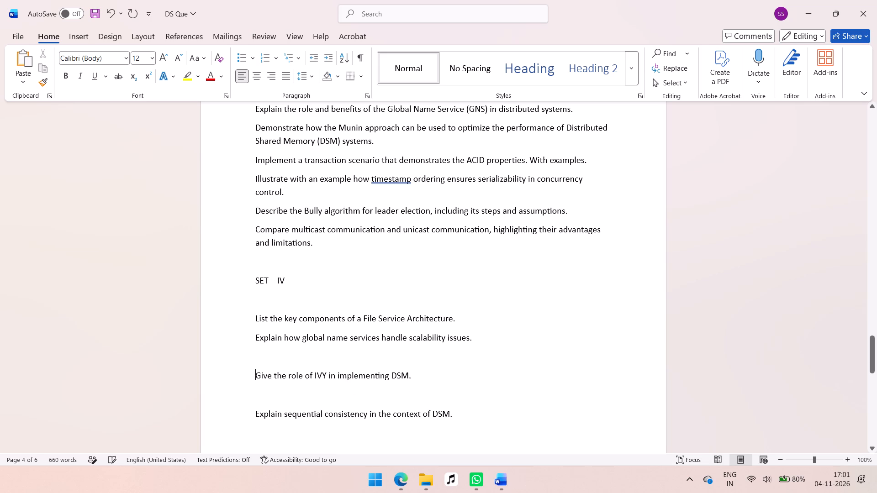
pyautogui.press('Up')
pyautogui.press('Delete')
# Delete the blank lines between the SET - IV questions from the role of IVY through the advantage of optimistic concurrency control over lock-based methods.
pyautogui.press('Down')
pyautogui.press('Delete')
pyautogui.press('Down')
pyautogui.press('Delete')
pyautogui.press('Down')
pyautogui.press('Delete')
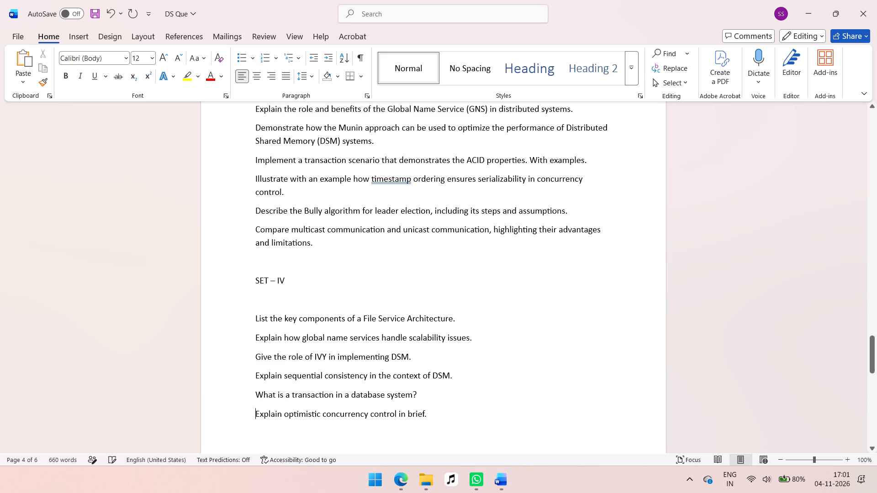
pyautogui.press('Down')
pyautogui.press('Delete')
# Delete the blank lines between the SET - IV questions from the optimistic concurrency control advantage through the meaning of "fault tolerance".
pyautogui.press('Down')
pyautogui.press('Delete')
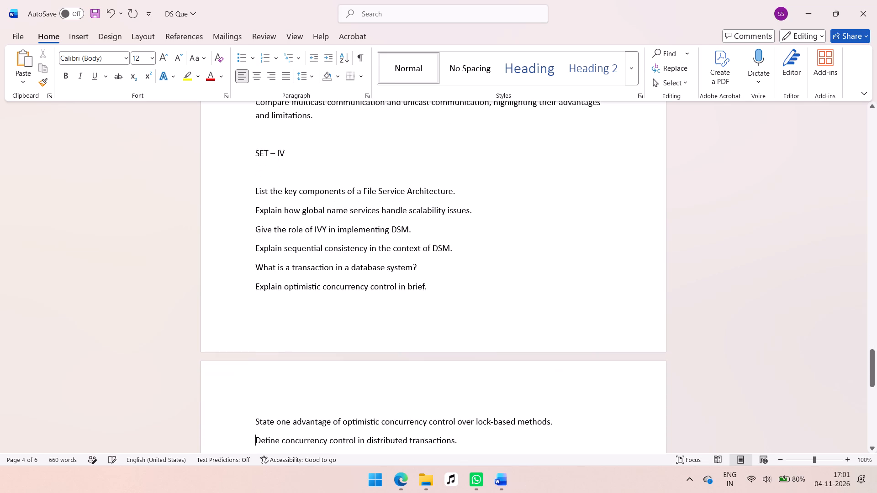
pyautogui.press('Down')
pyautogui.press('Delete')
pyautogui.press('Down')
pyautogui.press('Delete')
pyautogui.press('Down')
pyautogui.press('Delete')
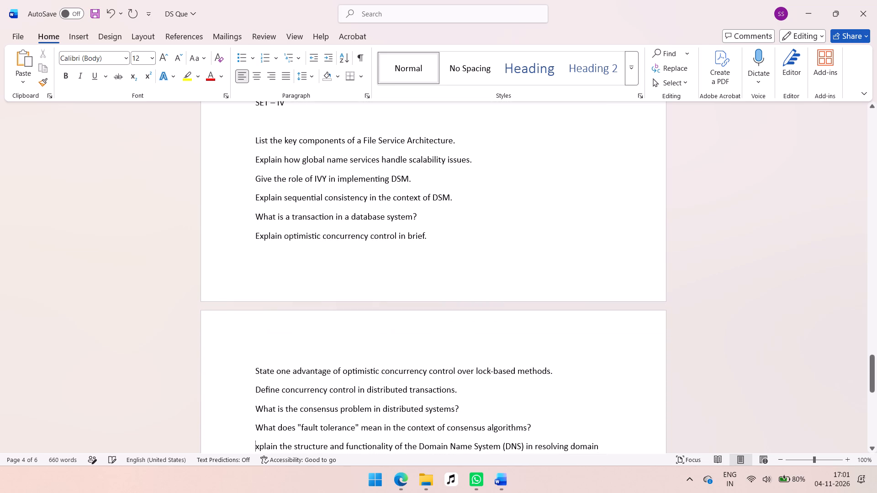
pyautogui.hotkey('ctrl', 'z')
# Delete one blank line between the question on DNS structure and functionality and the NFS and AFS comparison question.
pyautogui.press('Down')
pyautogui.press('Down')
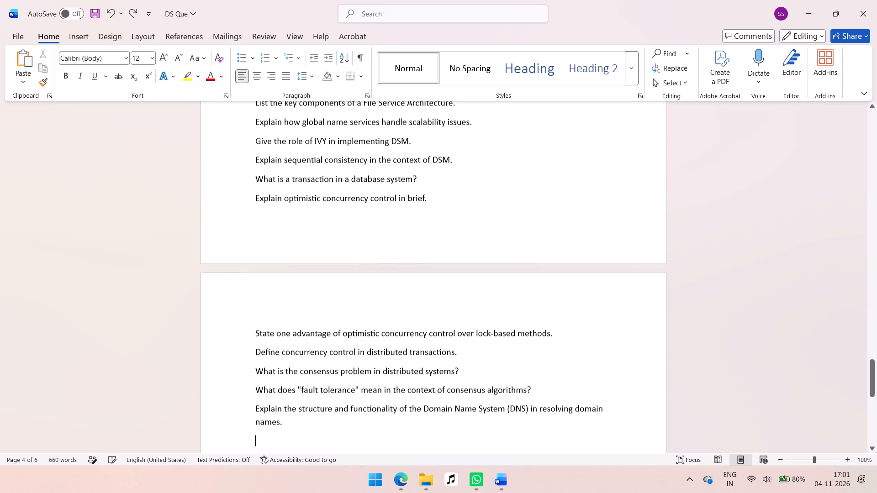
pyautogui.press('Down')
pyautogui.press('Up')
pyautogui.press('Delete')
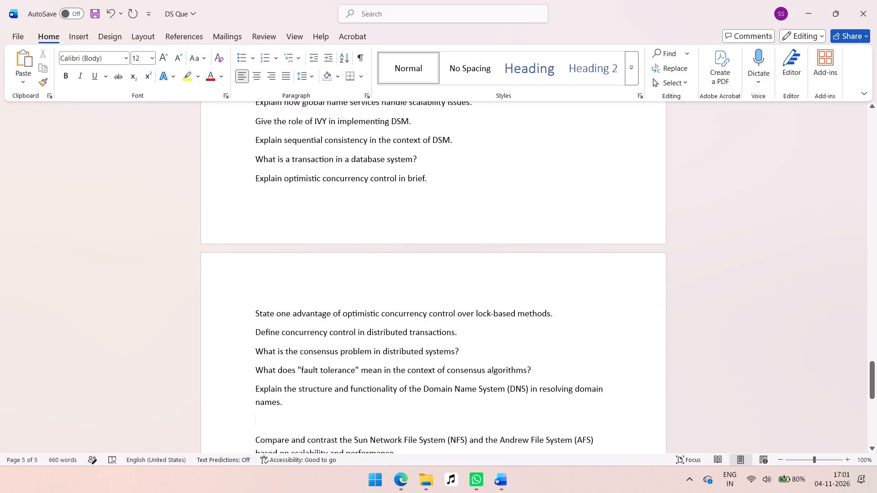
# Enter the label "LAQ - 5MARKS" on the blank line above the NFS and AFS comparison question in SET - IV.
pyautogui.write('LAW')
pyautogui.press('BackSpace')
pyautogui.press('q')
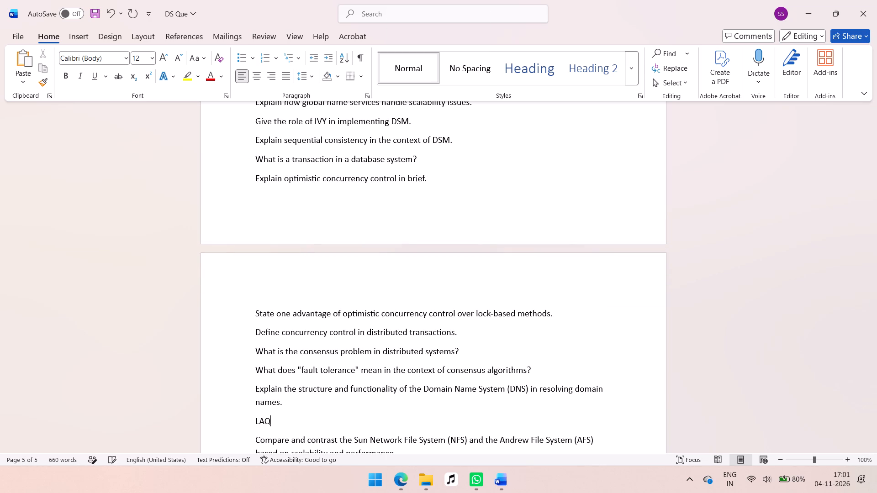
pyautogui.press('space')
pyautogui.write('- 5MARKS')
# Enter the label "SAQ – 1 MARKS" on the blank line directly below the SET – IV heading.
pyautogui.press('Up')
pyautogui.press('Up')
pyautogui.press('Up')
pyautogui.press('Up')
pyautogui.press('Up')
pyautogui.press('Up')
pyautogui.press('Up')
pyautogui.press('Up')
pyautogui.press('Up')
pyautogui.press('Up')
pyautogui.press('Up')
pyautogui.press('Up')
pyautogui.press('Up')
pyautogui.press('Up')
pyautogui.press('Up')
pyautogui.press('Up')
pyautogui.press('Up')
pyautogui.press('Up')
pyautogui.press('Down')
pyautogui.press('Down')
pyautogui.press('Down')
pyautogui.press('Down')
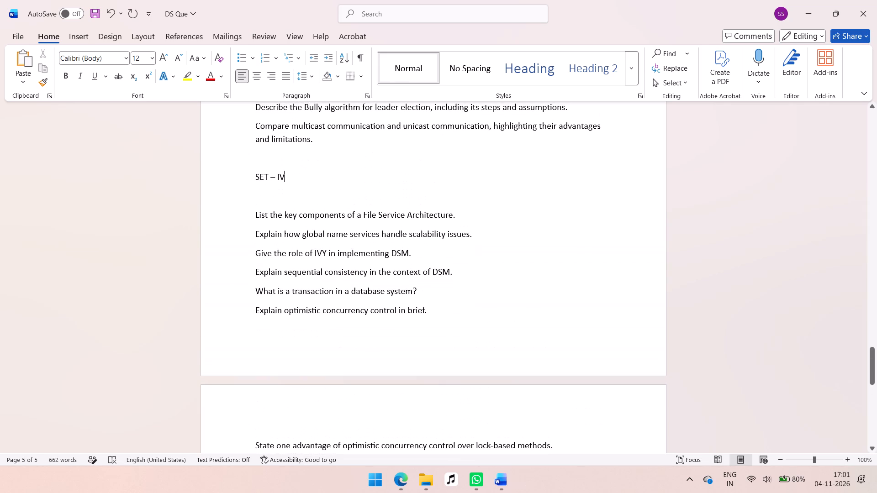
pyautogui.press('Down')
pyautogui.write('SAQ -1')
pyautogui.press('space')
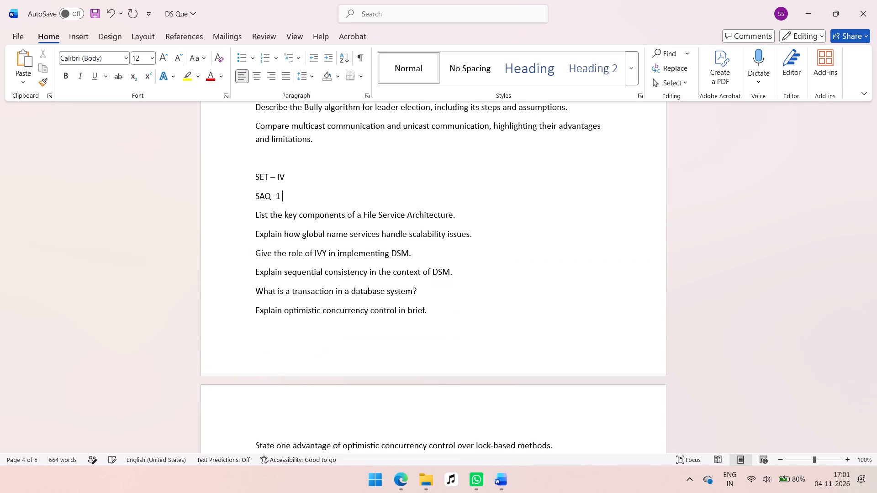
pyautogui.press('BackSpace')
pyautogui.press('BackSpace')
pyautogui.press('space')
pyautogui.write('1 MARKS')
# Enter the label "LAQ - 5MARKS" on the blank line above the Global Name Service (GNS) question in SET – III.
pyautogui.press('Up')
pyautogui.press('Up')
pyautogui.press('Up')
pyautogui.press('Up')
pyautogui.press('Up')
pyautogui.press('Up')
pyautogui.press('Up')
pyautogui.press('Up')
pyautogui.press('Up')
pyautogui.press('Up')
pyautogui.press('Up')
pyautogui.press('Up')
pyautogui.press('Up')
pyautogui.press('Up')
pyautogui.press('Up')
pyautogui.press('Up')
pyautogui.press('Up')
pyautogui.press('Up')
pyautogui.press('Up')
pyautogui.press('Up')
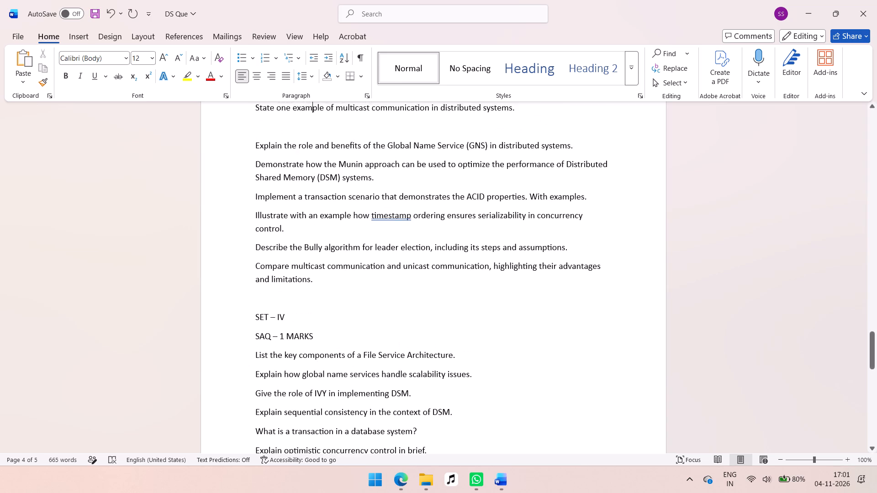
pyautogui.press('Up')
pyautogui.press('Down')
pyautogui.press('Down')
pyautogui.press('Down')
pyautogui.press('Down')
pyautogui.press('Down')
pyautogui.press('Down')
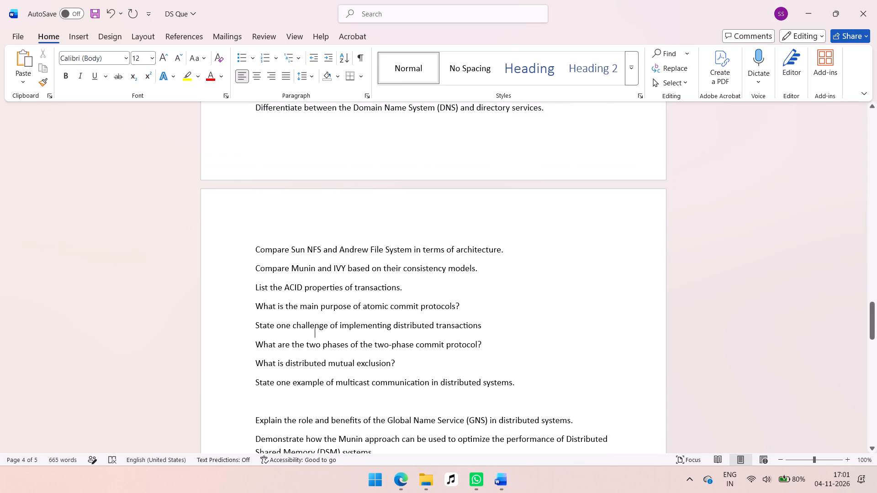
pyautogui.press('Down')
pyautogui.press('Down')
pyautogui.press('Down')
pyautogui.write('LAQ')
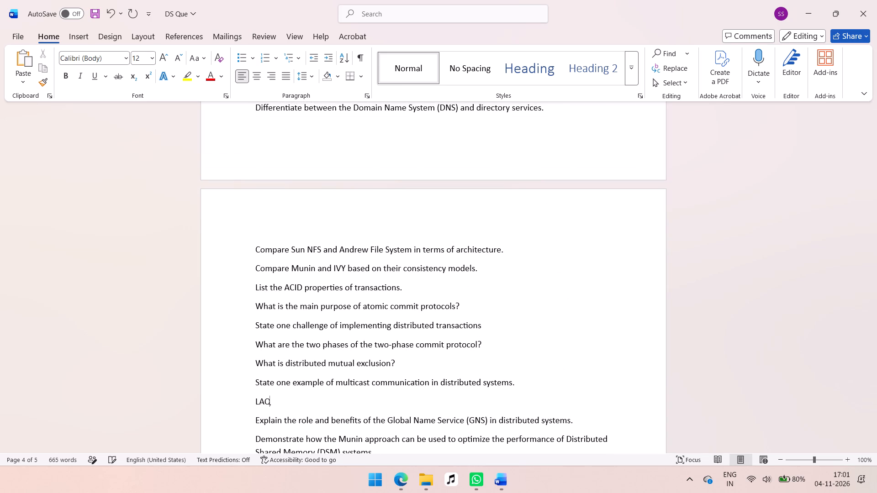
pyautogui.press('space')
pyautogui.write('- 5MARKS')
# Enter the label "SAQS - 1MARK" on the blank line directly below the SET – III heading.
pyautogui.press('Up')
pyautogui.press('Up')
pyautogui.press('Up')
pyautogui.press('Up')
pyautogui.press('Up')
pyautogui.press('Up')
pyautogui.press('Up')
pyautogui.press('Up')
pyautogui.press('Up')
pyautogui.press('Up')
pyautogui.press('Up')
pyautogui.press('Up')
pyautogui.press('Up')
pyautogui.press('Up')
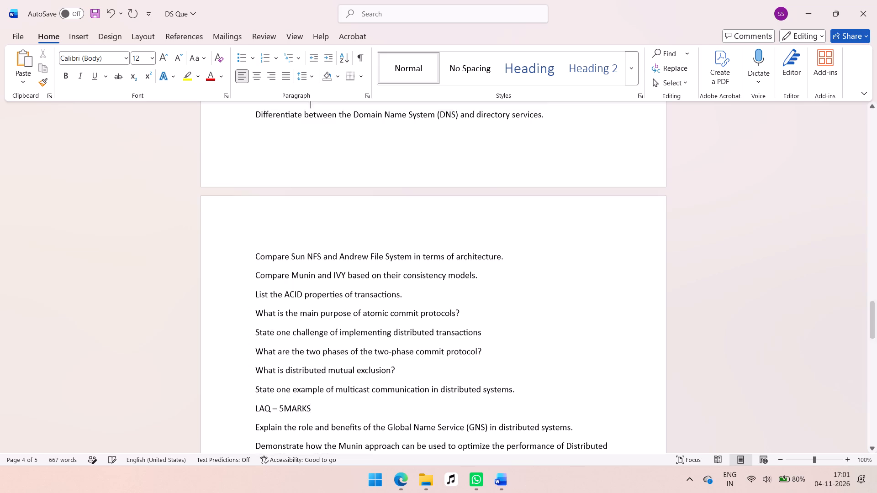
pyautogui.press('Up')
pyautogui.press('Down')
pyautogui.press('Down')
pyautogui.press('Down')
pyautogui.press('Down')
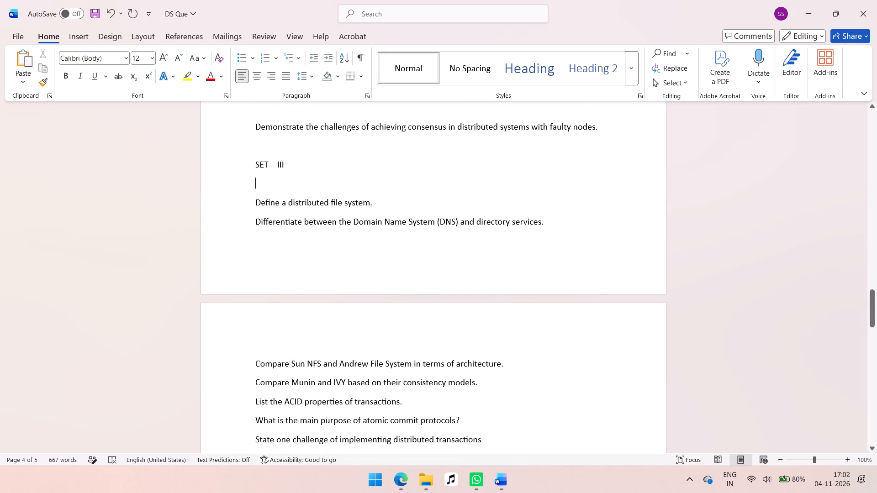
pyautogui.write('SAQS')
pyautogui.press('space')
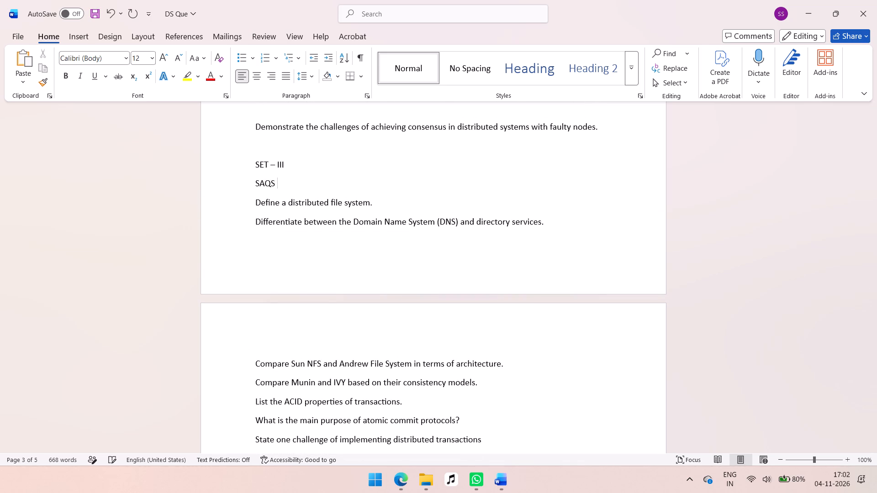
pyautogui.write('- 1MARK')
# Insert a blank line between the SET – III heading and its "SAQS – 1MARK" label.
pyautogui.press('Down')
pyautogui.press('Up')
pyautogui.press('Up')
pyautogui.press('Return')
# Insert a blank line above the "LAQ – 5MARKS" label in SET – III.
pyautogui.press('Down')
pyautogui.press('Down')
pyautogui.press('Down')
pyautogui.press('Down')
pyautogui.press('Down')
pyautogui.press('Down')
pyautogui.press('Down')
pyautogui.press('Down')
pyautogui.press('Down')
pyautogui.press('Down')
pyautogui.press('Down')
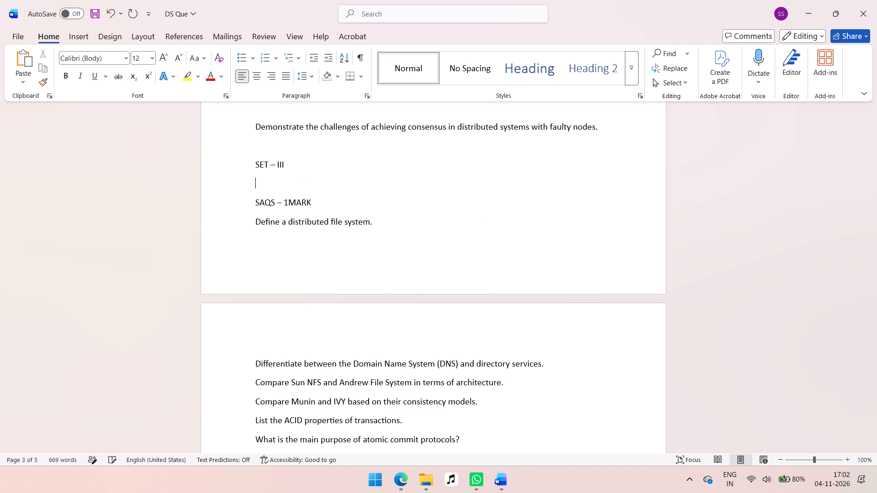
pyautogui.press('Down')
pyautogui.press('Return')
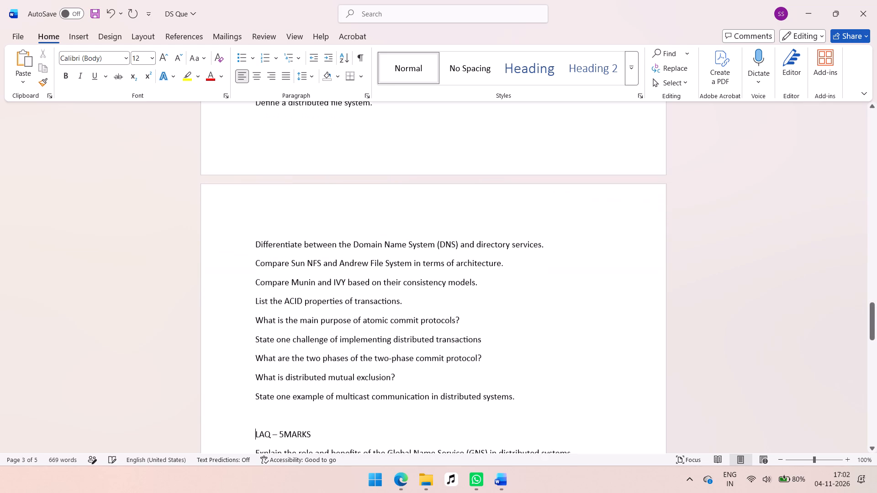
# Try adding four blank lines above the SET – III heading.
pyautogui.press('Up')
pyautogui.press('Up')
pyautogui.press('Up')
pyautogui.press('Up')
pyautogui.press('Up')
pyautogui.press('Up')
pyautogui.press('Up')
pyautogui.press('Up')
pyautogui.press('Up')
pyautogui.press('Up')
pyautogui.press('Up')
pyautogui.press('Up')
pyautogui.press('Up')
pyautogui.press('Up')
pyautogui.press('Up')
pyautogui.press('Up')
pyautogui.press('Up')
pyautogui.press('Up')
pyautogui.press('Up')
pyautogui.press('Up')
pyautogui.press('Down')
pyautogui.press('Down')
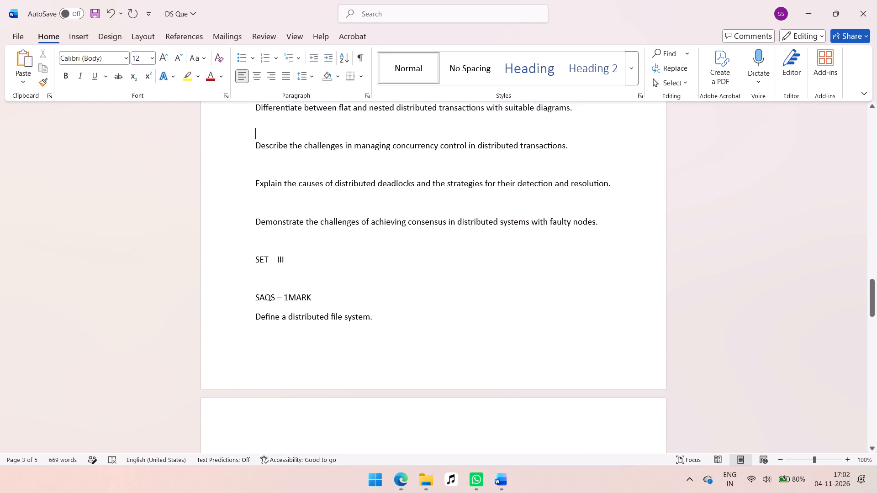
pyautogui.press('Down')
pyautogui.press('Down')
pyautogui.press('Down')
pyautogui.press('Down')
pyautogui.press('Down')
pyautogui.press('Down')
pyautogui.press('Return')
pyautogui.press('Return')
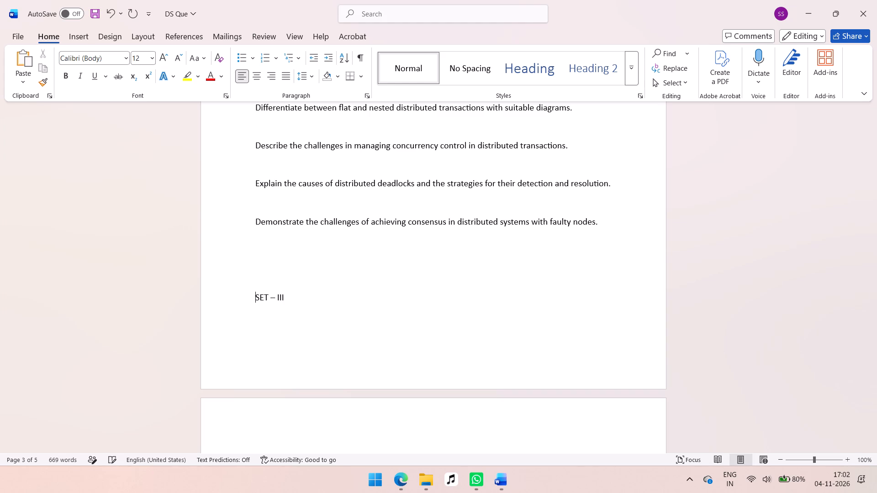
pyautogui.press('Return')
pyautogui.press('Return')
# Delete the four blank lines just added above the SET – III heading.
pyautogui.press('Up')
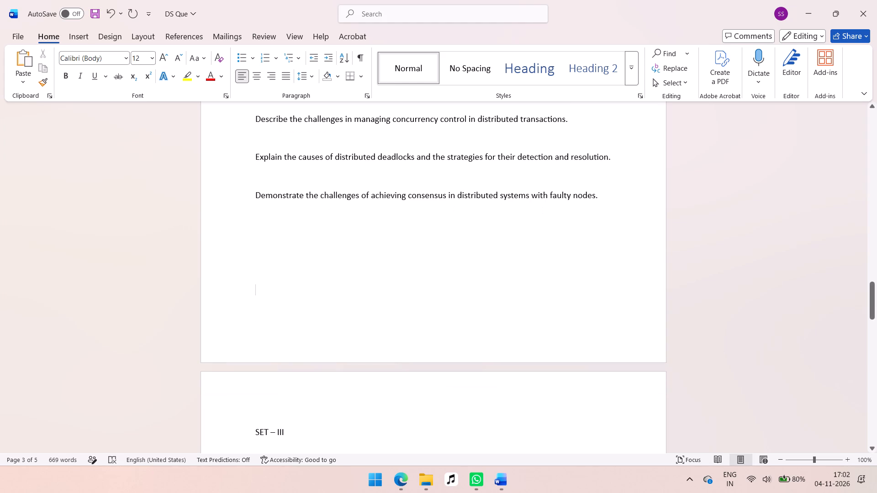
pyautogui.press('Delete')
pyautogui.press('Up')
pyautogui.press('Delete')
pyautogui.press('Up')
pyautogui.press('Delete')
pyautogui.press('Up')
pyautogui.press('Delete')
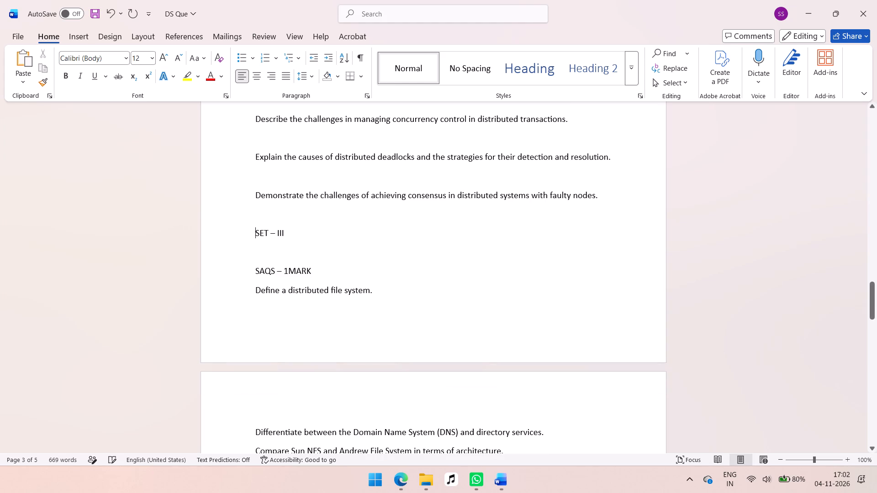
# Delete the blank lines from the SET – III heading back up to the question on flat and nested distributed transactions.
pyautogui.press('Up')
pyautogui.press('Delete')
pyautogui.press('Up')
pyautogui.press('Up')
pyautogui.press('Delete')
pyautogui.press('Up')
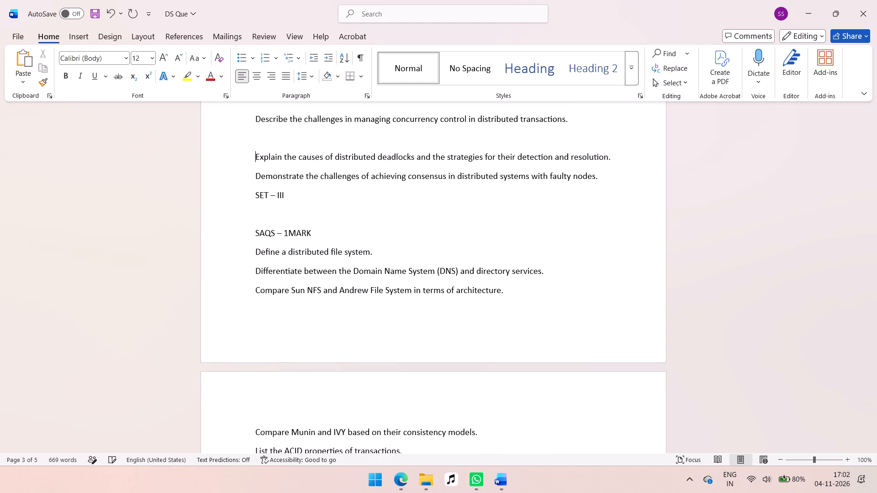
pyautogui.press('Up')
pyautogui.press('Delete')
pyautogui.press('Up')
pyautogui.press('Up')
pyautogui.press('Delete')
# Delete the blank lines directly above the flat and nested transactions question and the Sun NFS architecture question.
pyautogui.press('Up')
pyautogui.press('Up')
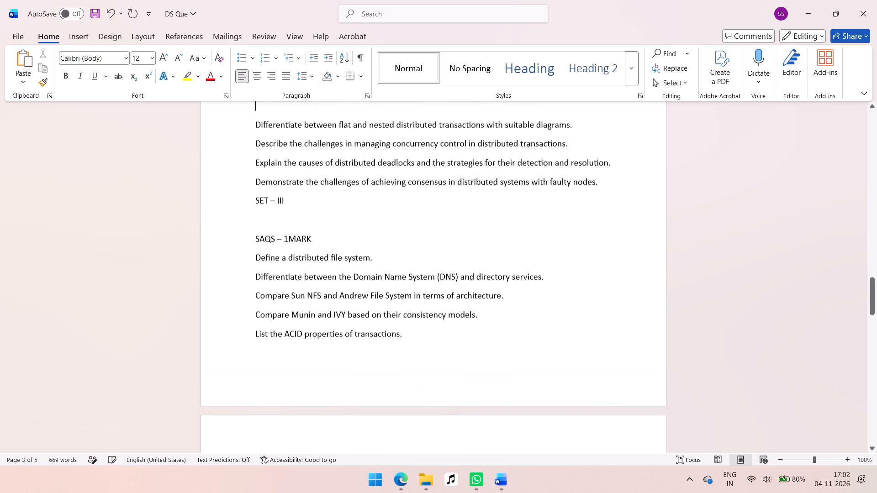
pyautogui.press('Delete')
pyautogui.press('Up')
pyautogui.press('Up')
pyautogui.press('Up')
pyautogui.press('Delete')
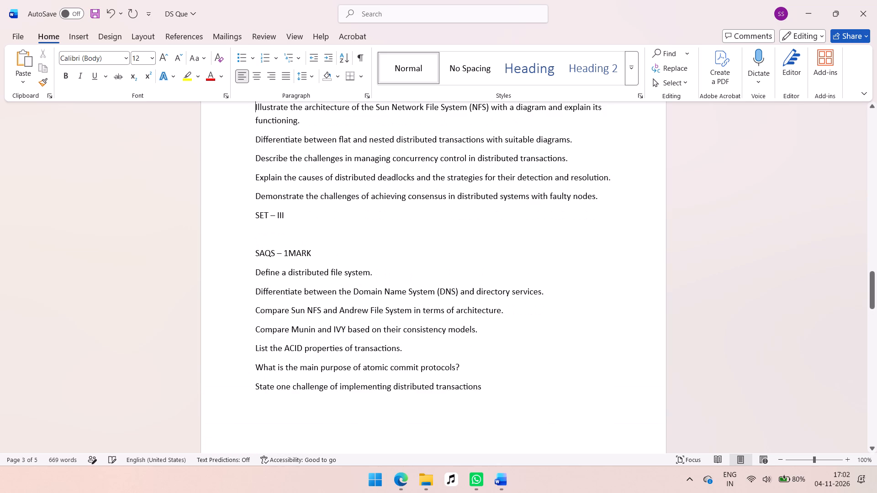
# Insert an "LAQ – 5MARKS" heading above the question on the primary components of a distributed file system.
pyautogui.press('Up')
pyautogui.press('Up')
pyautogui.press('Down')
pyautogui.press('Down')
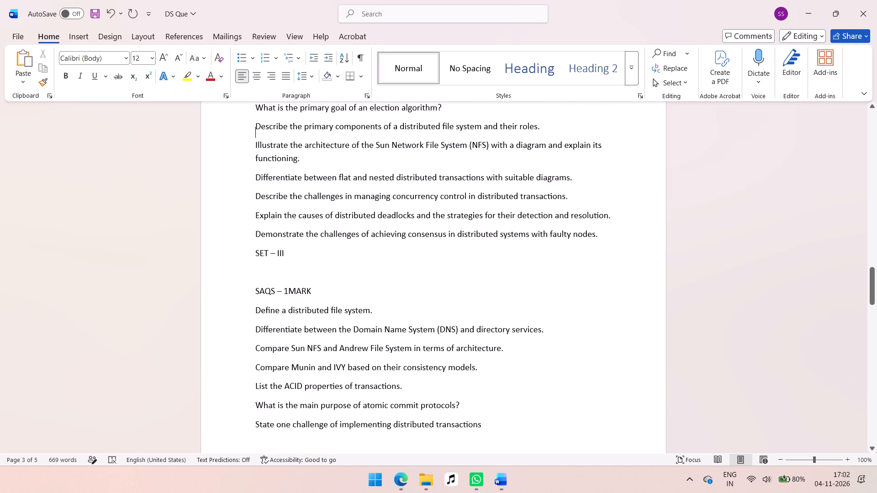
pyautogui.press('Down')
pyautogui.press('Down')
pyautogui.press('Up')
pyautogui.press('Up')
pyautogui.press('Up')
pyautogui.press('Up')
pyautogui.press('Return')
pyautogui.press('BackSpace')
pyautogui.press('Down')
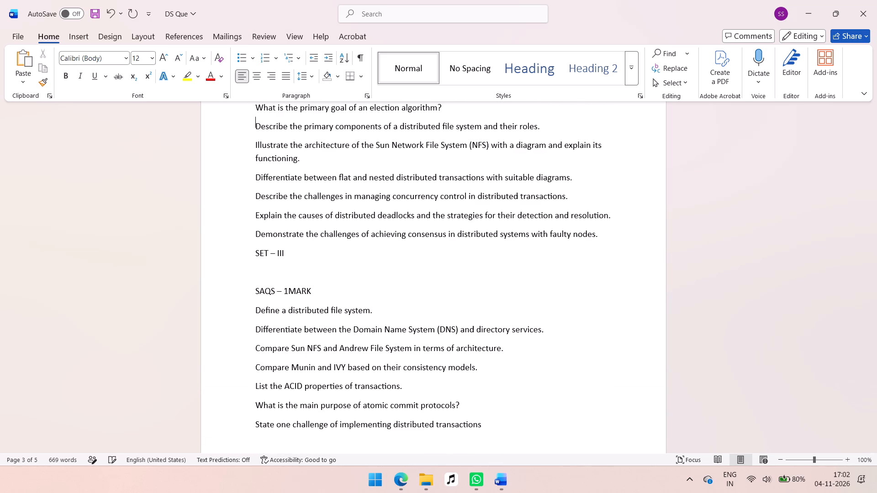
pyautogui.press('Return')
pyautogui.press('Up')
pyautogui.write('LAQ - 5MARKS')
# Add a blank line above the new LAQ – 5MARKS heading, separating it from the election algorithm question.
pyautogui.press('Up')
pyautogui.press('Left')
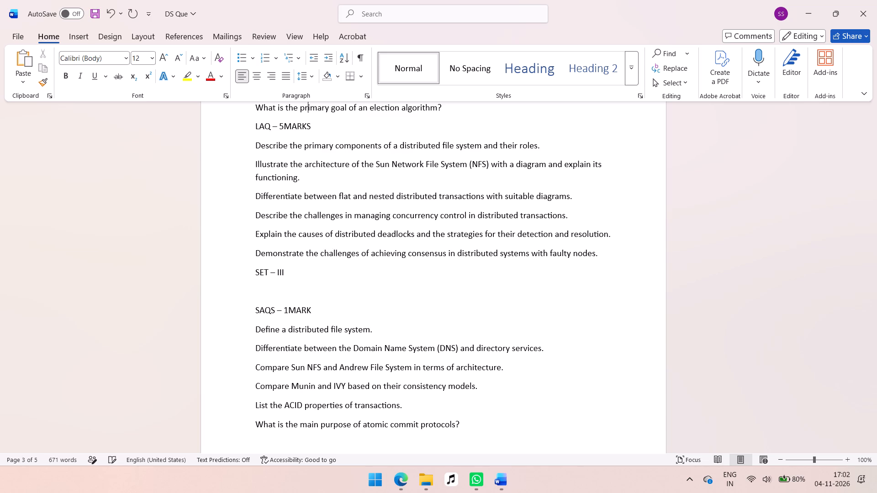
pyautogui.press('Down')
pyautogui.press('Left')
pyautogui.press('Left')
pyautogui.press('Left')
pyautogui.press('Left')
pyautogui.press('Left')
pyautogui.press('Left')
pyautogui.press('Left')
pyautogui.press('Left')
pyautogui.press('Left')
pyautogui.press('Left')
pyautogui.press('Left')
pyautogui.press('Return')
# Delete the blank lines above the question on the election algorithm's goal and above the one defining the term "election".
pyautogui.press('Up')
pyautogui.press('Up')
pyautogui.press('Up')
pyautogui.press('Up')
pyautogui.press('Up')
pyautogui.press('Down')
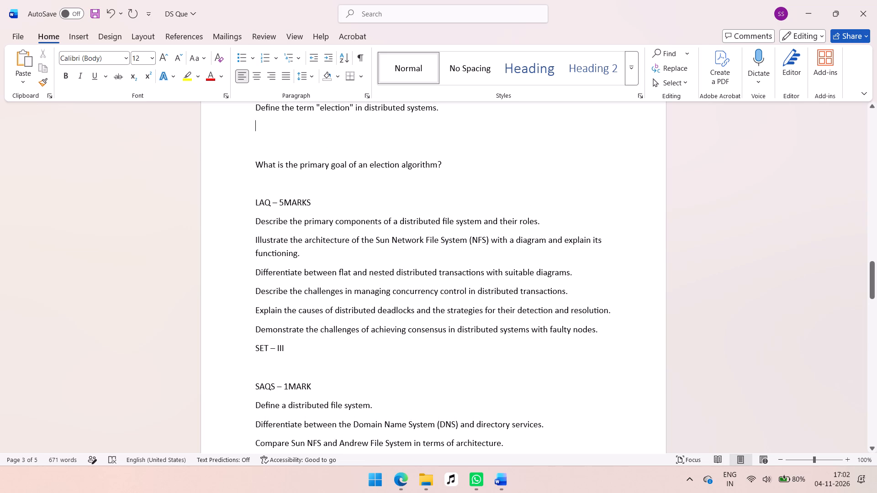
pyautogui.press('Down')
pyautogui.press('Up')
pyautogui.press('Delete')
pyautogui.press('Up')
pyautogui.press('Down')
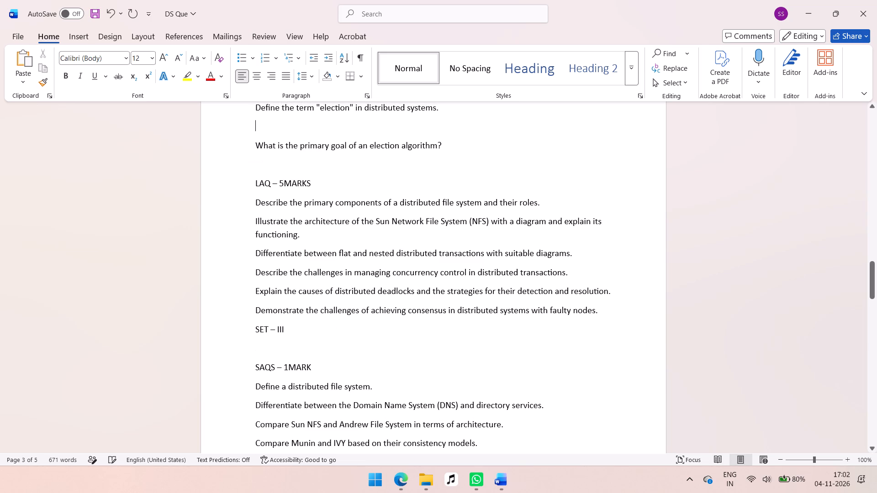
pyautogui.press('Delete')
pyautogui.press('Up')
pyautogui.press('Up')
pyautogui.press('Delete')
pyautogui.press('Up')
pyautogui.press('Delete')
# Delete the blank lines above the distributed deadlocks, flat versus nested transactions, and timestamp ordering questions.
pyautogui.press('Up')
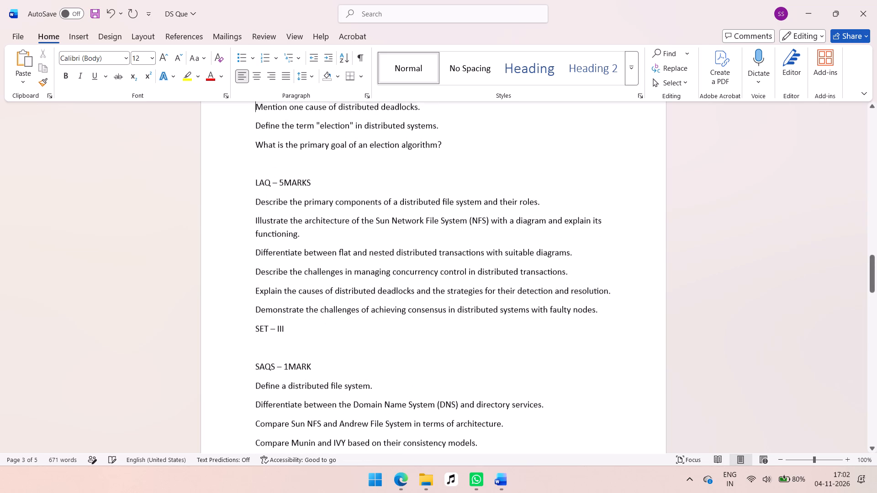
pyautogui.press('Up')
pyautogui.press('Up')
pyautogui.press('Delete')
pyautogui.press('Delete')
pyautogui.press('Up')
pyautogui.press('Up')
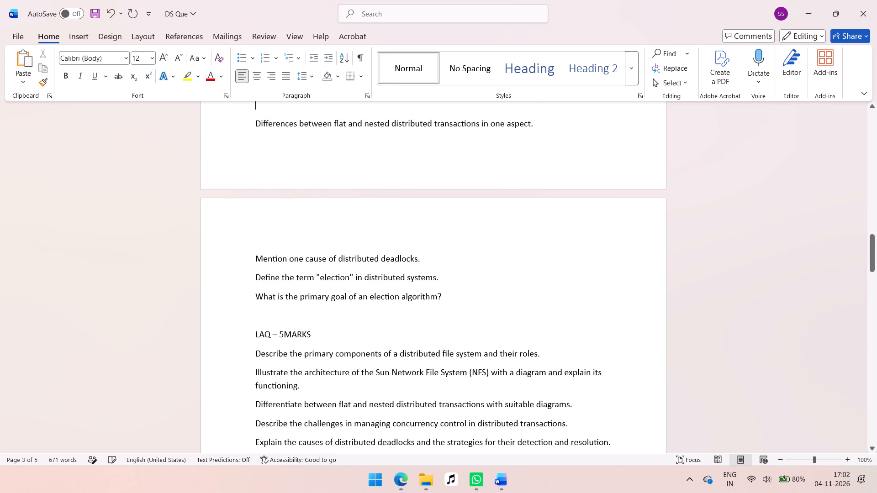
pyautogui.press('Delete')
pyautogui.press('Up')
pyautogui.press('Delete')
pyautogui.press('Up')
pyautogui.press('Up')
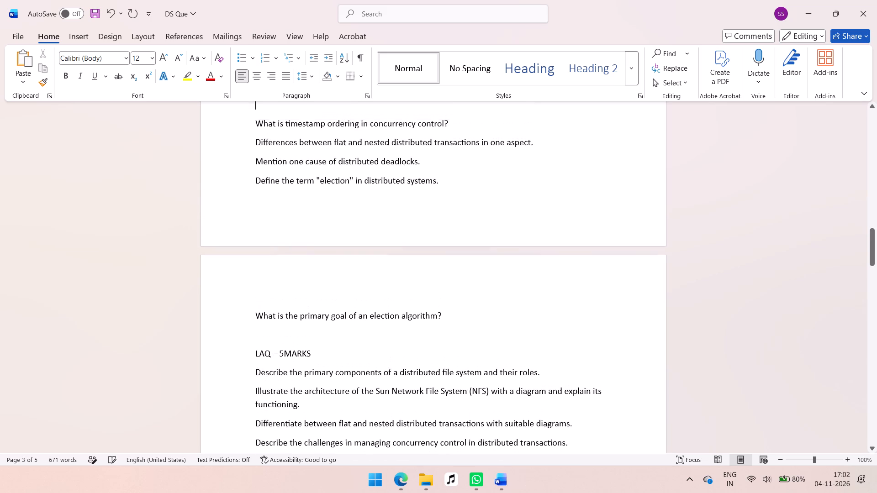
pyautogui.press('Delete')
pyautogui.press('Up')
pyautogui.press('Delete')
# Delete the blank lines above the "Define nested transactions" question and the DSM design issues question.
pyautogui.press('Up')
pyautogui.press('Up')
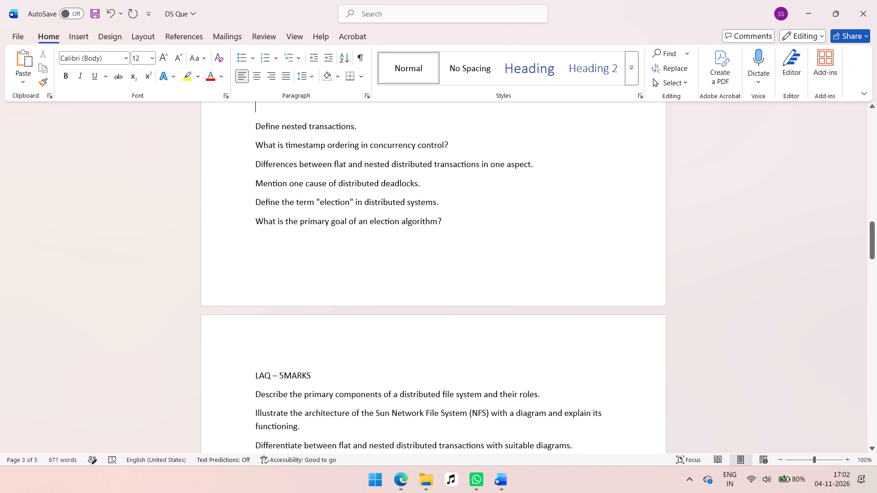
pyautogui.press('Delete')
pyautogui.press('Up')
pyautogui.press('Delete')
pyautogui.press('Up')
pyautogui.press('Up')
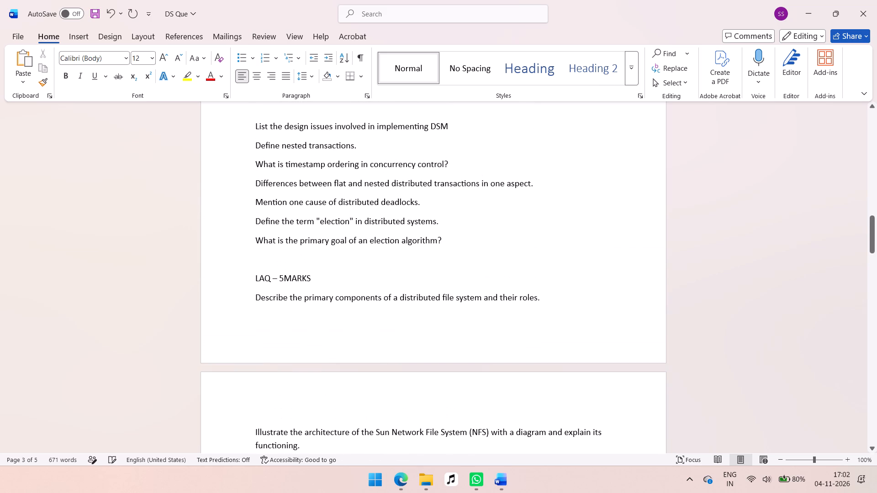
pyautogui.press('Delete')
pyautogui.press('Up')
pyautogui.press('Delete')
# Delete the blank lines above the global namespace challenges question and the "Define Distributed Shared Memory (DSM)" question.
pyautogui.press('Up')
pyautogui.press('Up')
pyautogui.press('Up')
pyautogui.press('Down')
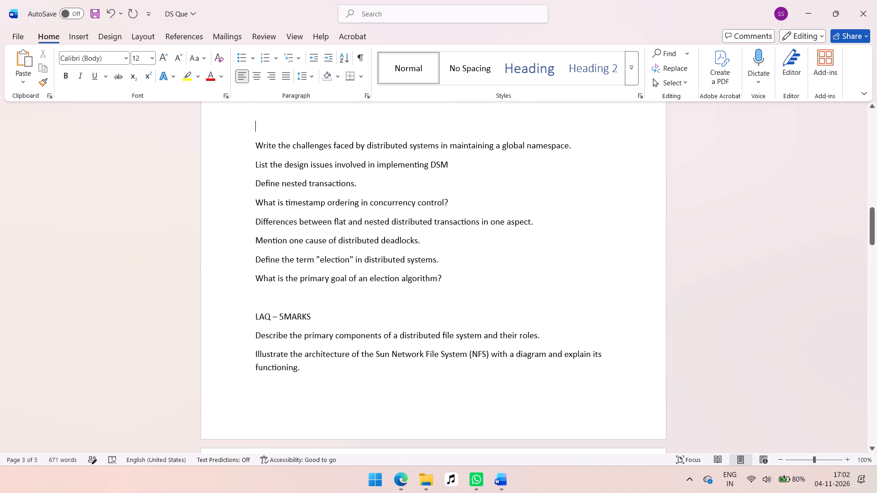
pyautogui.press('Delete')
pyautogui.press('Up')
pyautogui.press('Delete')
pyautogui.press('Up')
pyautogui.press('Up')
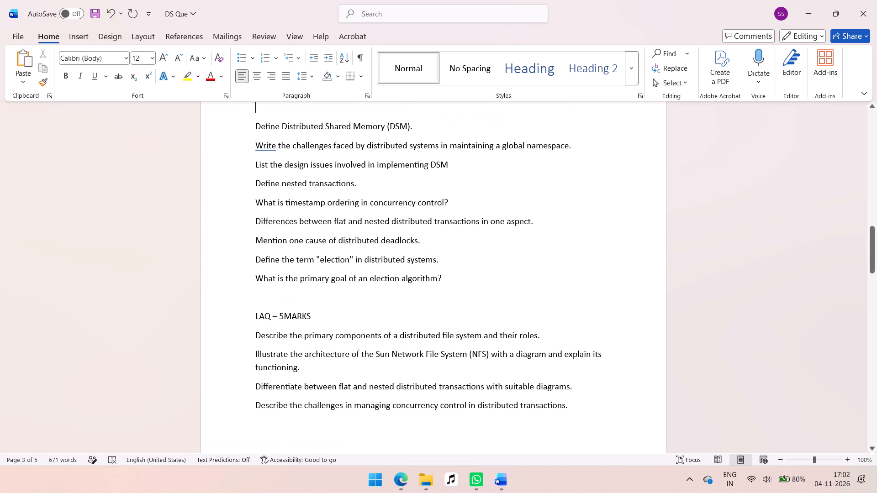
pyautogui.press('Delete')
pyautogui.press('Up')
pyautogui.press('Delete')
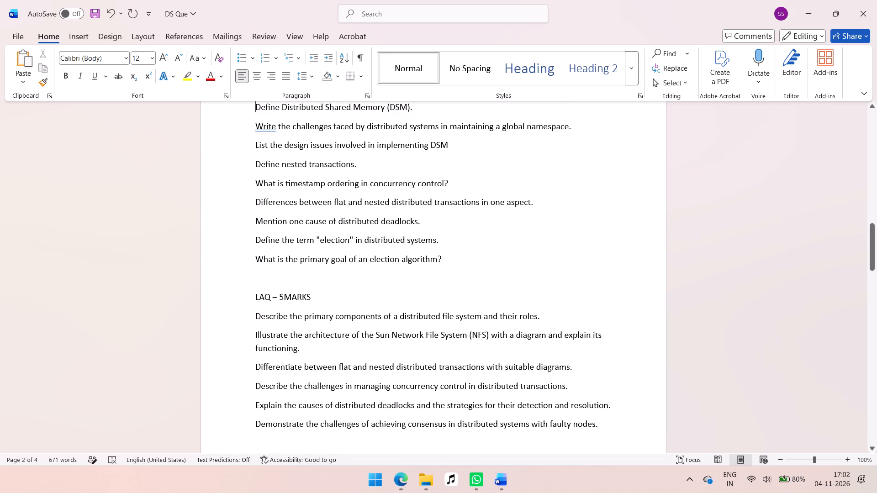
# Insert a "SAQS – 1MARK" heading above the Andrew File System scalability question, with a blank line before the heading.
pyautogui.press('Up')
pyautogui.press('Up')
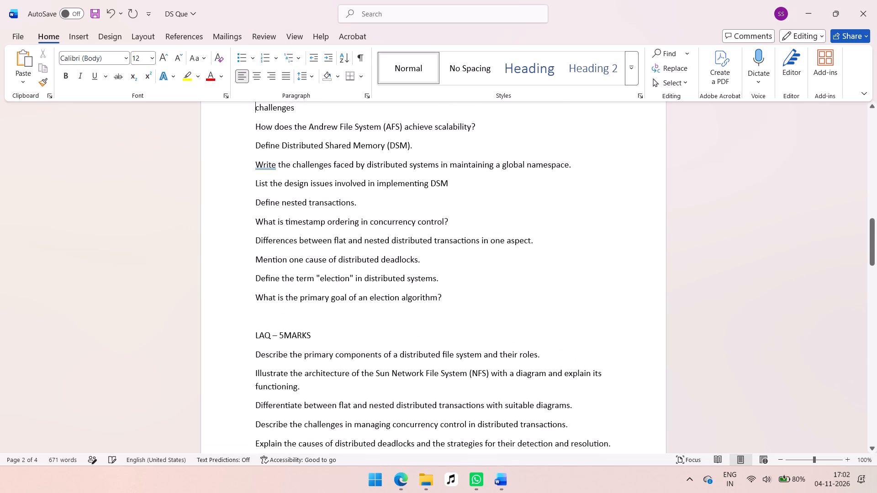
pyautogui.press('Right')
pyautogui.press('Right')
pyautogui.press('Right')
pyautogui.press('Right')
pyautogui.press('Right')
pyautogui.press('Right')
pyautogui.press('Right')
pyautogui.press('Right')
pyautogui.press('Right')
pyautogui.press('Right')
pyautogui.press('Return')
pyautogui.press('Return')
pyautogui.write('SQ')
pyautogui.press('BackSpace')
pyautogui.write('AQS - 1MARK')
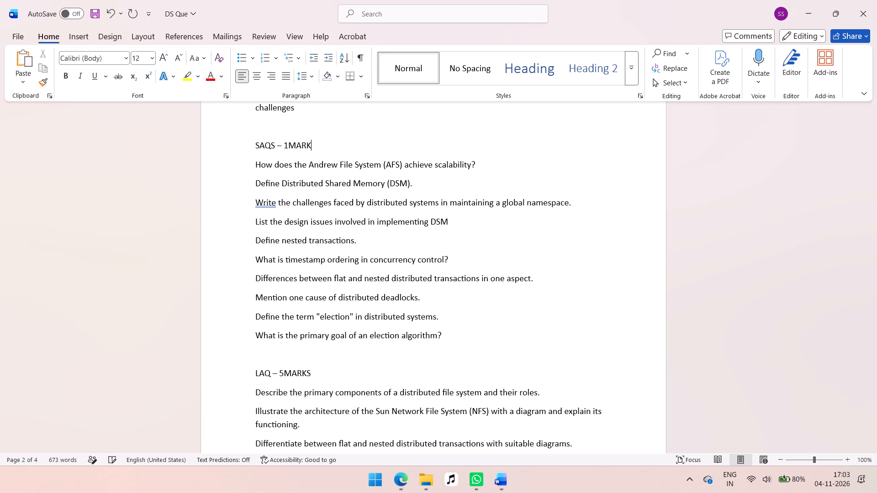
# Add a "SET - II" heading above the new SAQS – 1MARK heading, with a blank line separating it from the preceding question.
pyautogui.press('Up')
pyautogui.press('Return')
pyautogui.press('Up')
pyautogui.write('SET - II')
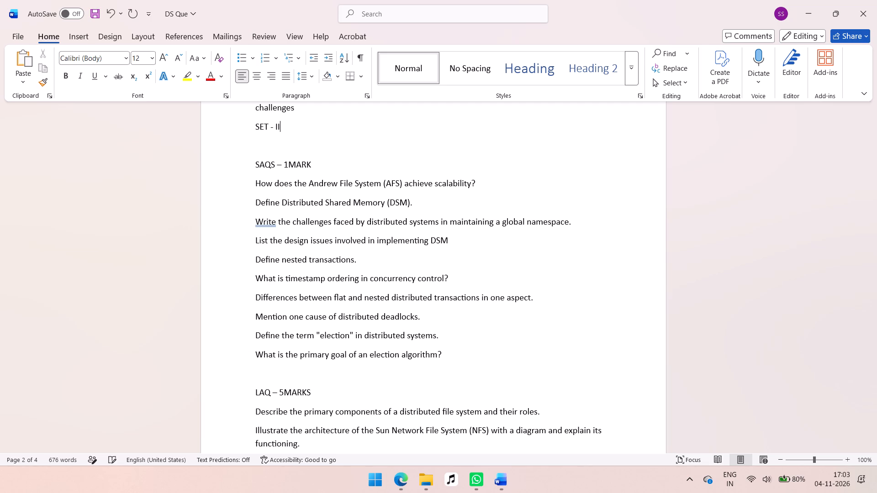
pyautogui.press('Up')
pyautogui.press('Left')
pyautogui.press('Down')
pyautogui.press('Left')
pyautogui.press('Left')
pyautogui.press('Left')
pyautogui.press('Left')
pyautogui.press('Left')
pyautogui.press('Left')
pyautogui.press('Left')
pyautogui.press('Return')
# Delete the blank lines above the significance of distributed transactions question and the Ricart-Agrawala algorithm question.
pyautogui.press('Up')
pyautogui.press('Up')
pyautogui.press('Up')
pyautogui.press('Up')
pyautogui.press('Up')
pyautogui.press('Up')
pyautogui.press('Down')
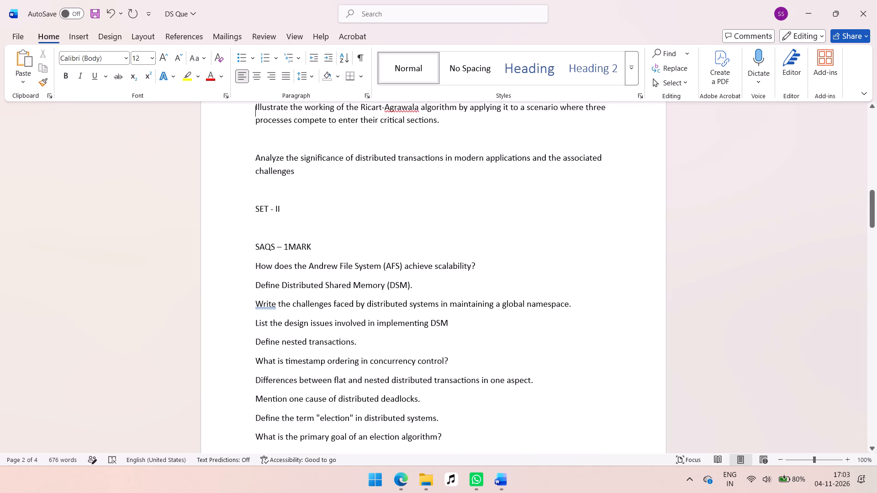
pyautogui.press('Down')
pyautogui.press('Delete')
pyautogui.press('Up')
pyautogui.press('Up')
pyautogui.press('Up')
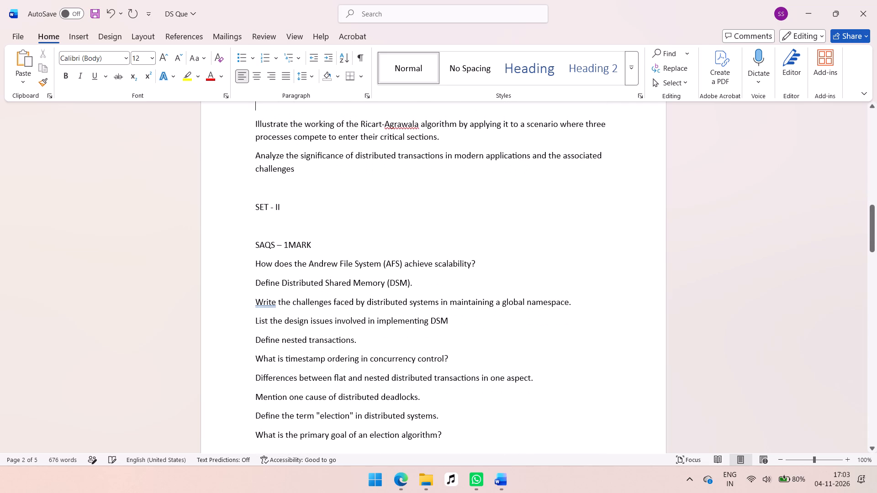
pyautogui.press('Delete')
# Delete the blank lines above the lock-based concurrency control, nested transactions concept and Global Name Service questions, keeping their text intact.
pyautogui.press('Up')
pyautogui.press('Up')
pyautogui.press('Up')
pyautogui.press('Delete')
pyautogui.press('Up')
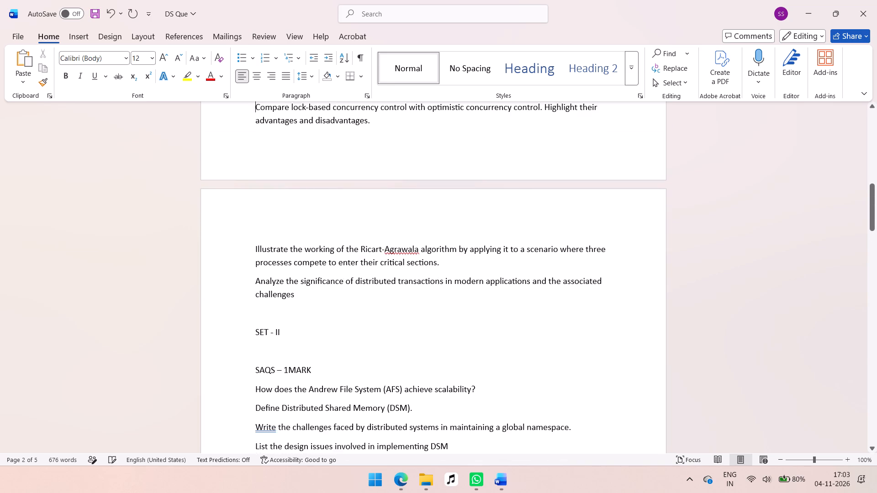
pyautogui.press('Up')
pyautogui.press('Up')
pyautogui.press('Down')
pyautogui.press('Delete')
pyautogui.press('Up')
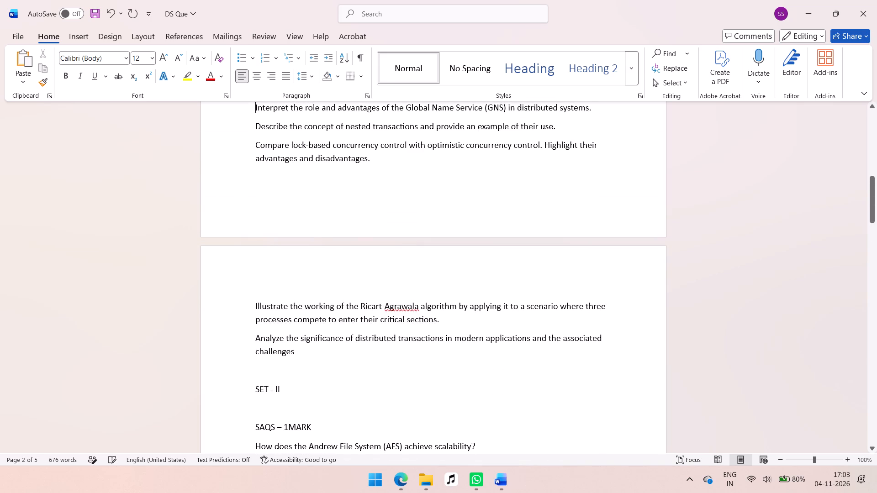
pyautogui.press('Up')
pyautogui.press('Up')
pyautogui.press('Down')
pyautogui.press('Delete')
pyautogui.press('Delete')
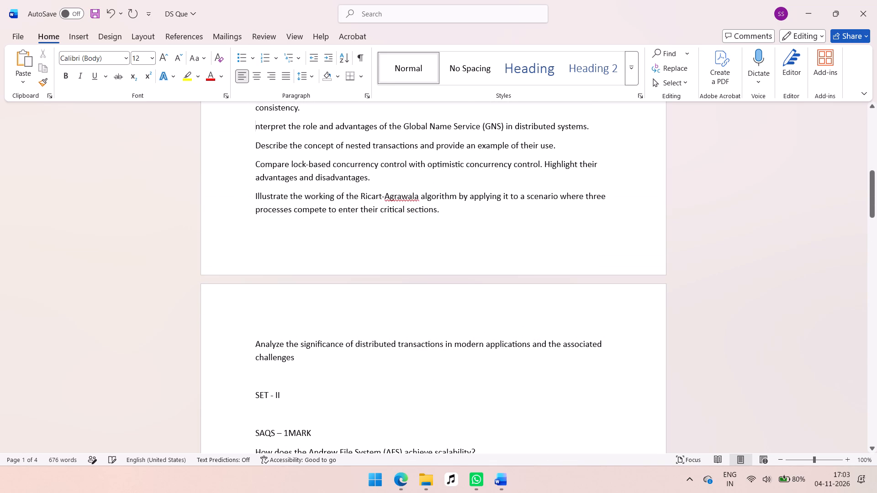
pyautogui.hotkey('ctrl', 'z')
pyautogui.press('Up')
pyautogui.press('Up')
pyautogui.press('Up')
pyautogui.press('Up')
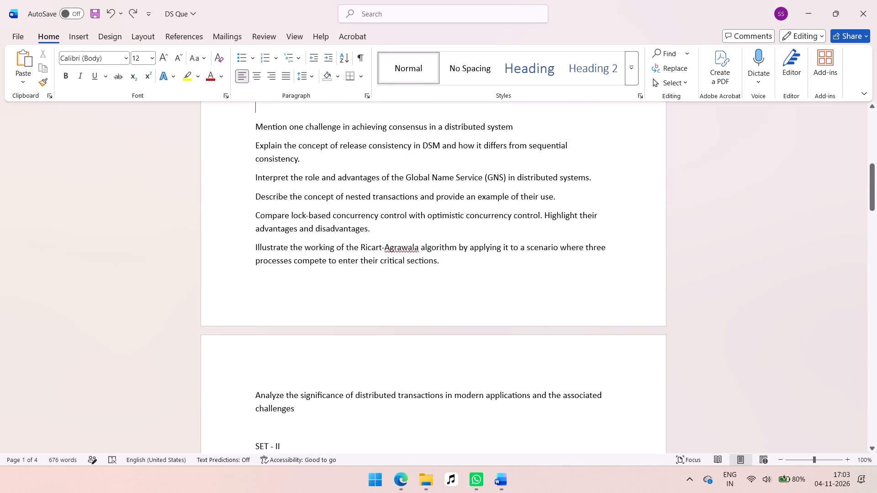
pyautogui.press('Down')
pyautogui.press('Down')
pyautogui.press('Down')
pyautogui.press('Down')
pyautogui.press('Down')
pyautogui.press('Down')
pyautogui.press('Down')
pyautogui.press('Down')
# Insert a "LAQS - 5MARKS" heading above the question on release consistency in DSM.
pyautogui.press('Up')
pyautogui.press('Up')
pyautogui.press('Up')
pyautogui.press('Up')
pyautogui.press('Up')
pyautogui.press('Up')
pyautogui.press('Up')
pyautogui.press('Return')
pyautogui.press('Down')
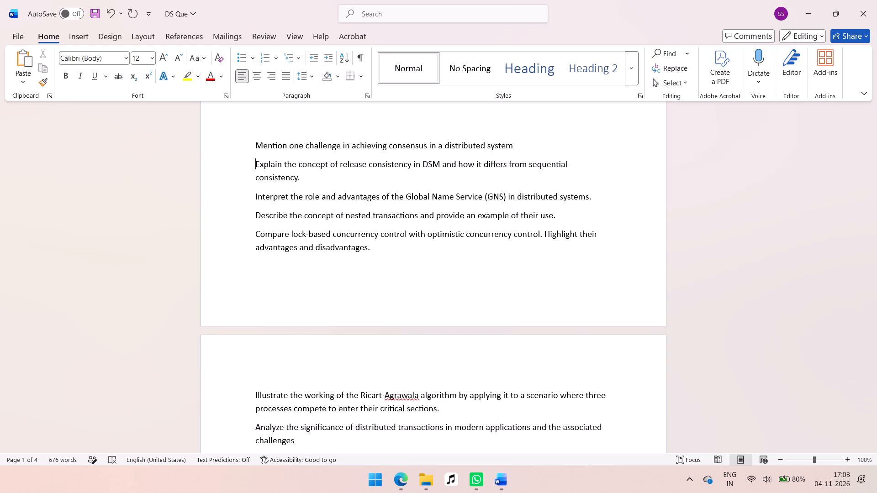
pyautogui.press('Return')
pyautogui.press('Up')
pyautogui.write('LAQS - 5MARKS')
# Delete the blank lines above the question on one challenge in achieving consensus.
pyautogui.press('Up')
pyautogui.press('Left')
pyautogui.press('Left')
pyautogui.press('Left')
pyautogui.press('Left')
pyautogui.press('Left')
pyautogui.press('Left')
pyautogui.press('Left')
pyautogui.press('Left')
pyautogui.press('Left')
pyautogui.press('Left')
pyautogui.press('Left')
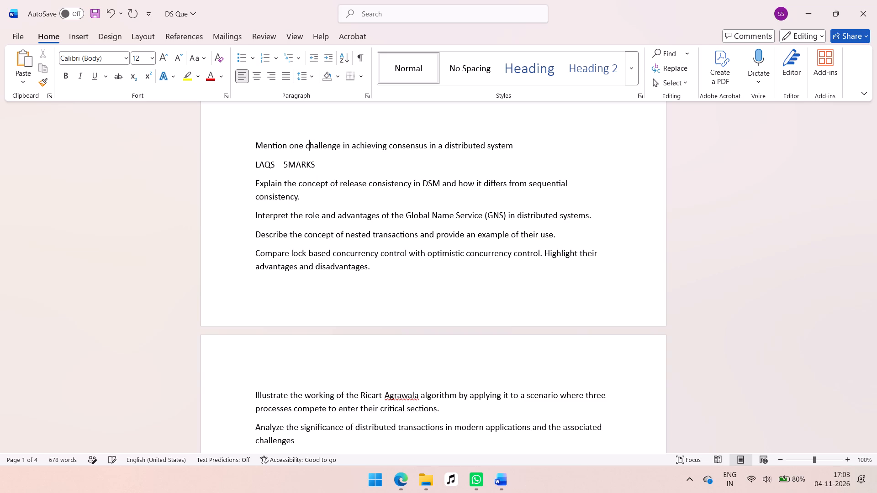
pyautogui.press('Left')
pyautogui.press('Left')
pyautogui.press('Left')
pyautogui.press('Left')
pyautogui.press('Delete')
pyautogui.press('Up')
pyautogui.press('Delete')
pyautogui.press('Down')
pyautogui.press('Up')
pyautogui.press('Up')
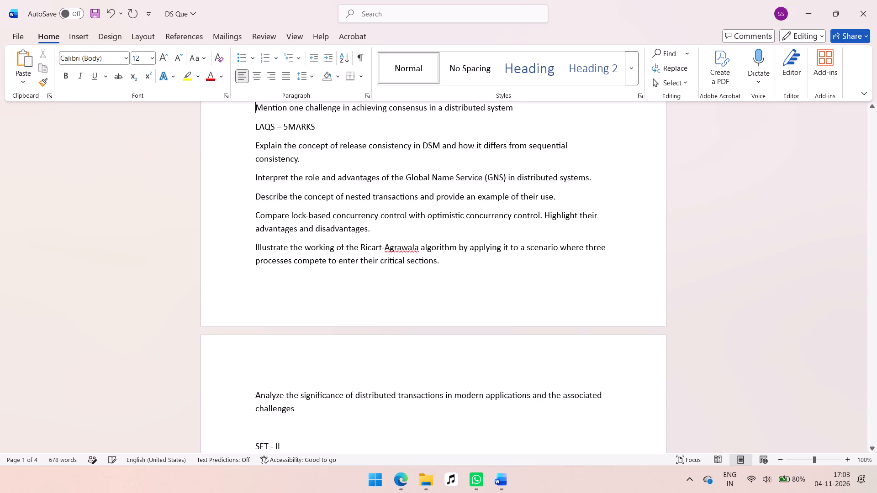
pyautogui.press('Down')
pyautogui.press('Return')
pyautogui.press('Up')
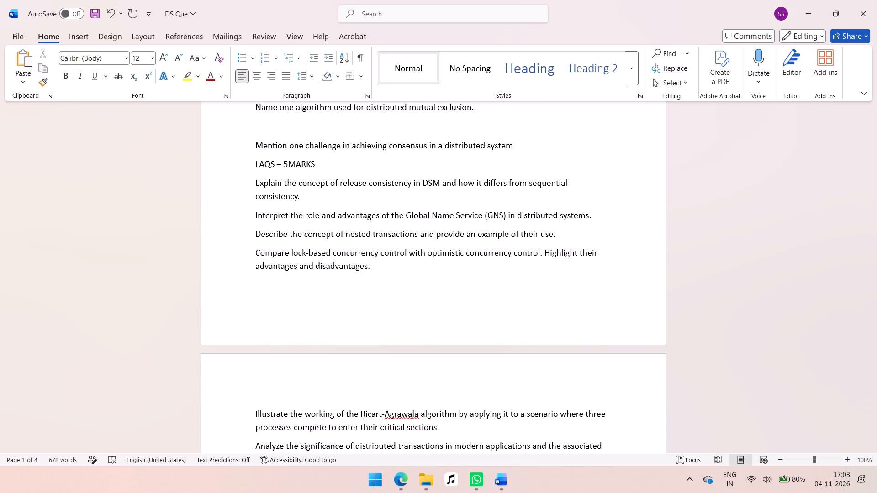
pyautogui.press('BackSpace')
# Insert a blank line above the LAQS – 5MARKS heading, separating it from the consensus challenge question.
pyautogui.press('Down')
pyautogui.press('Down')
pyautogui.press('Left')
pyautogui.press('Left')
pyautogui.press('Left')
pyautogui.press('Left')
pyautogui.press('Left')
pyautogui.press('Left')
pyautogui.press('Left')
pyautogui.press('Left')
pyautogui.press('Left')
pyautogui.press('Left')
pyautogui.press('Left')
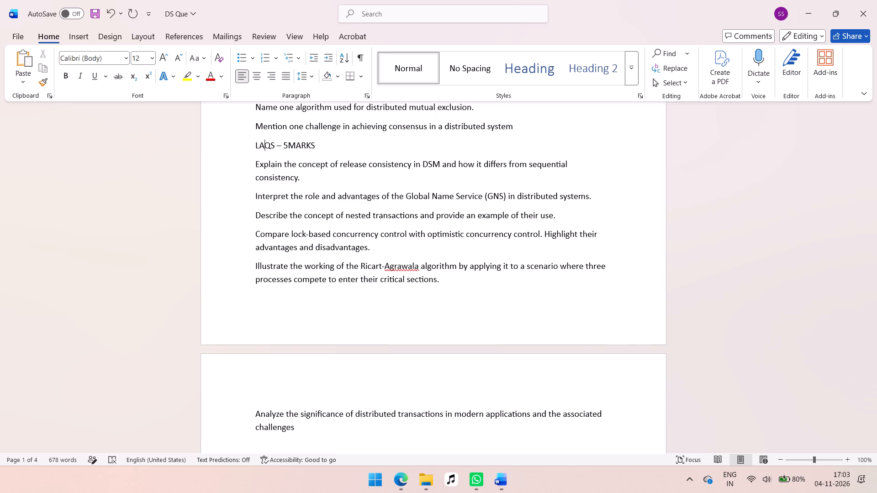
pyautogui.press('Left')
pyautogui.press('Left')
pyautogui.press('Return')
# Delete the blank lines above the mutual exclusion algorithm, transaction recovery, deadlock detection methods and distributed deadlock definition questions.
pyautogui.press('Up')
pyautogui.press('Up')
pyautogui.press('Up')
pyautogui.press('Up')
pyautogui.press('Up')
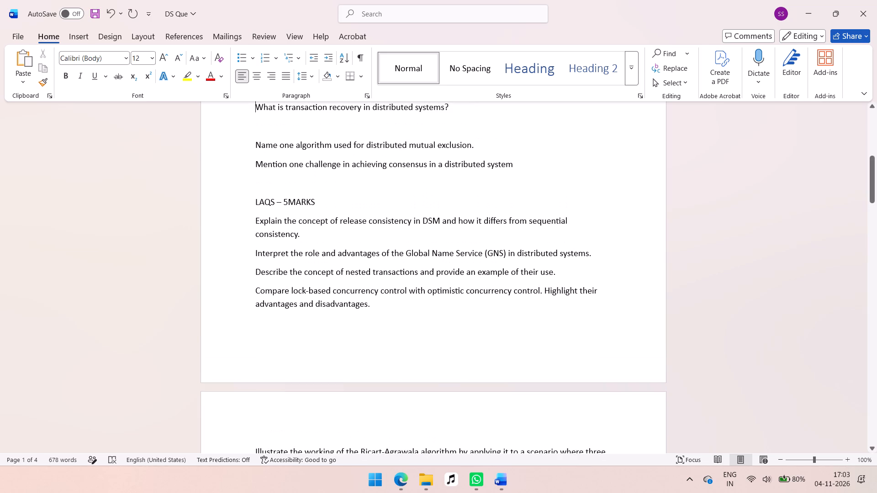
pyautogui.press('Down')
pyautogui.press('Delete')
pyautogui.press('Up')
pyautogui.press('Up')
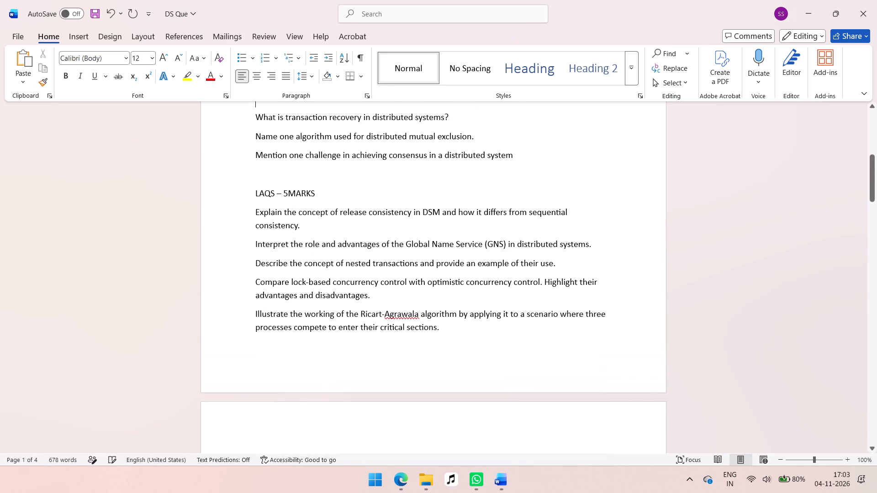
pyautogui.press('Delete')
pyautogui.press('Up')
pyautogui.press('Up')
pyautogui.press('Delete')
pyautogui.press('Up')
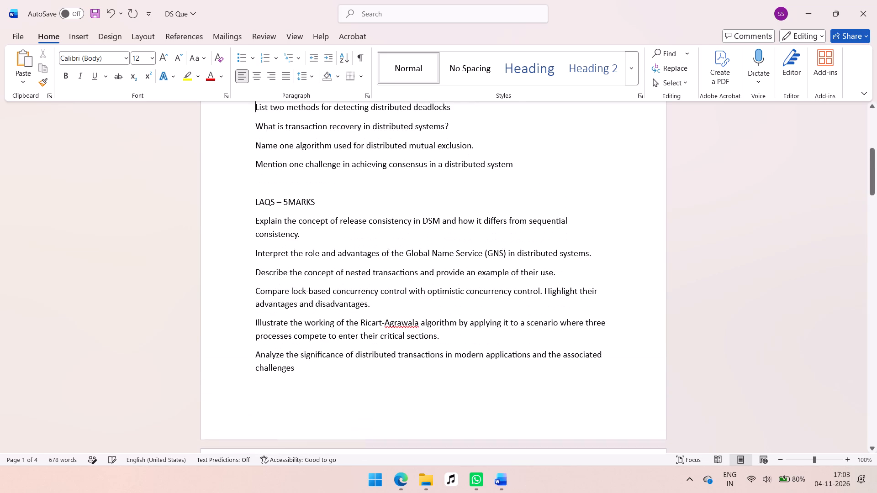
pyautogui.press('Up')
pyautogui.press('Delete')
# Delete the blank lines above the role of locks, release versus sequential consistency, directory services and name service questions.
pyautogui.press('Up')
pyautogui.press('Up')
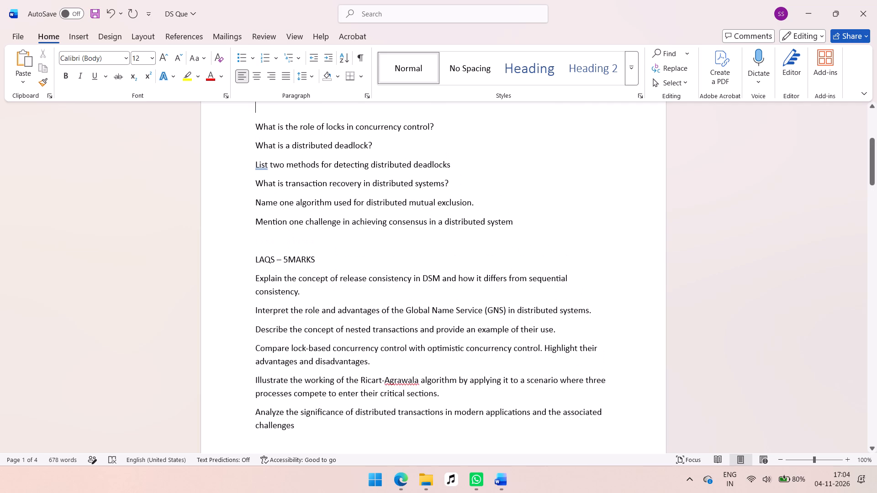
pyautogui.press('Delete')
pyautogui.press('Up')
pyautogui.press('Up')
pyautogui.press('Delete')
pyautogui.press('Up')
pyautogui.press('Up')
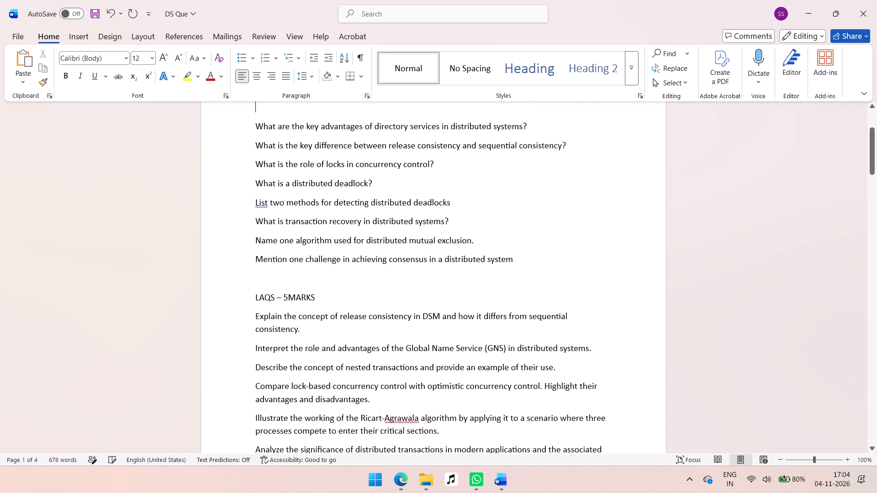
pyautogui.press('Delete')
pyautogui.press('Up')
pyautogui.press('Up')
pyautogui.press('Up')
pyautogui.press('Down')
pyautogui.press('Delete')
# Insert a "SAQ - 1 MARK" heading above the Sun Network File System caching question at the document's start.
pyautogui.press('Up')
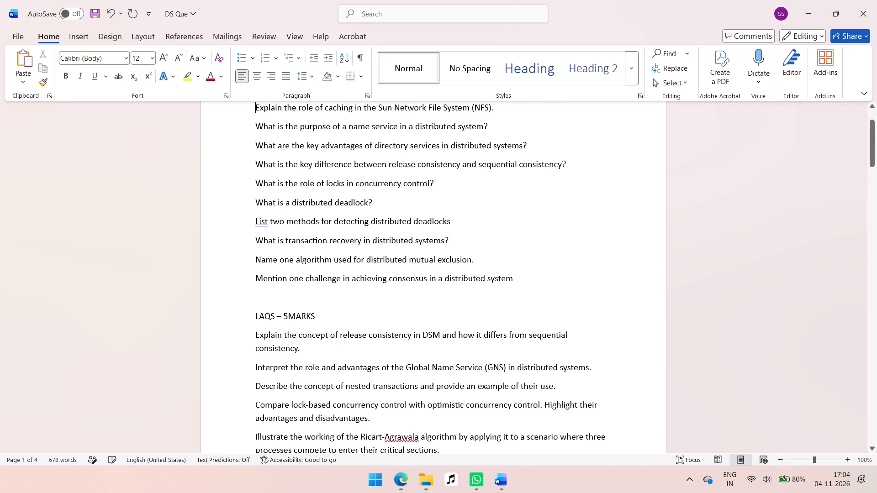
pyautogui.press('Up')
pyautogui.press('Up')
pyautogui.scroll(2, 285, 254)
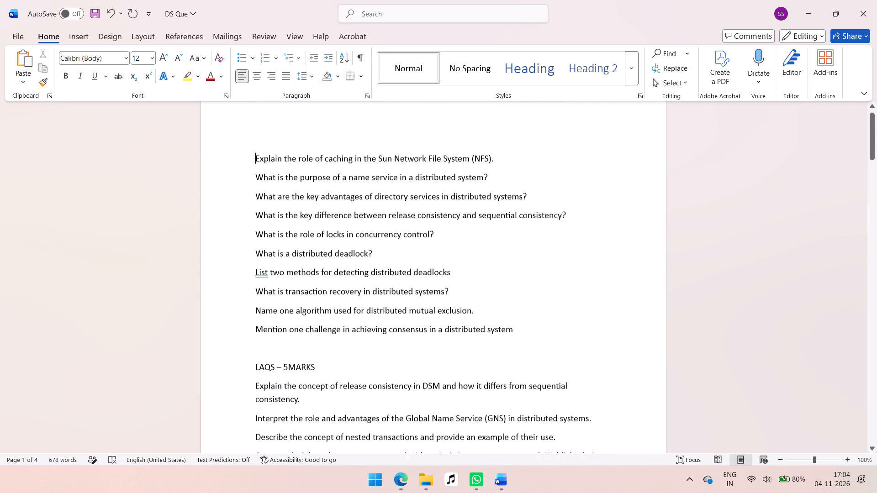
pyautogui.scroll(5, 285, 254)
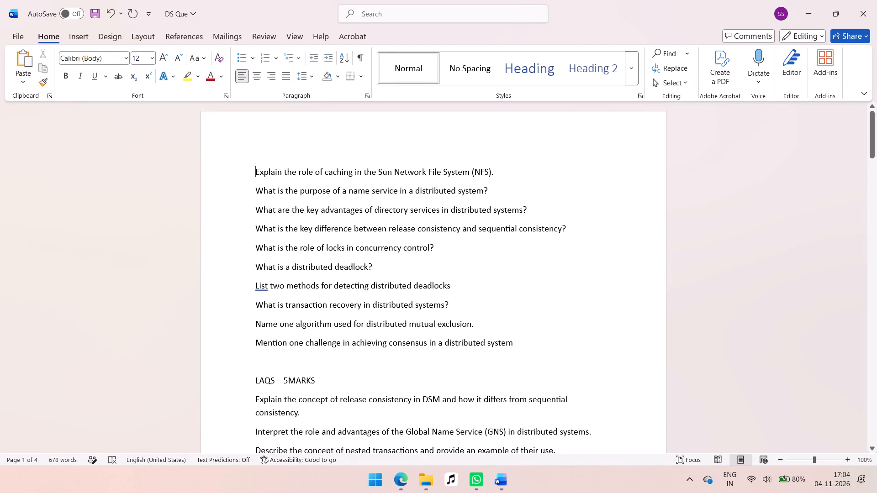
pyautogui.press('Return')
pyautogui.press('Up')
pyautogui.write('SAQ- 1 MARKS')
pyautogui.press('BackSpace')
pyautogui.press('Left')
pyautogui.press('Left')
pyautogui.press('Left')
pyautogui.press('Left')
pyautogui.press('Left')
pyautogui.press('Left')
pyautogui.press('Left')
pyautogui.press('Left')
pyautogui.press('Left')
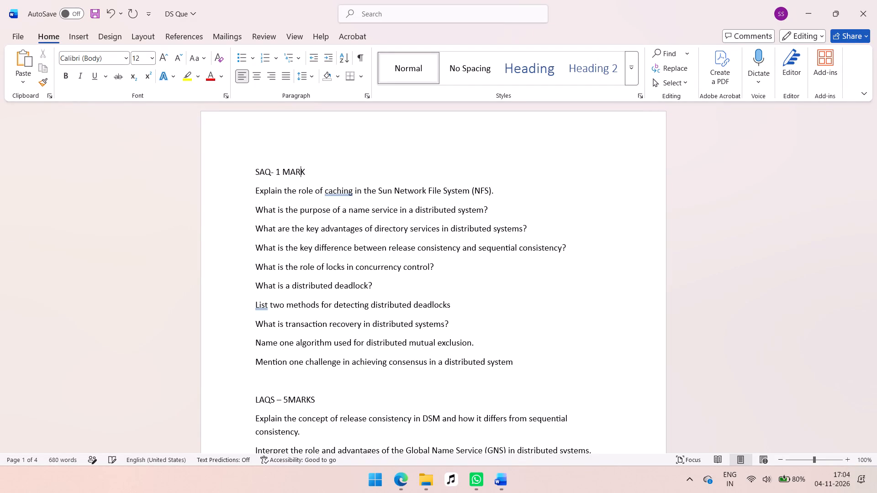
pyautogui.press('Right')
pyautogui.press('space')
pyautogui.press('Up')
# Add a "SET - I" heading above the SAQ - 1 MARK heading, with a blank line between them.
pyautogui.press('Left')
pyautogui.press('Left')
pyautogui.press('Left')
pyautogui.press('Left')
pyautogui.press('Return')
pyautogui.press('Up')
pyautogui.press('Up')
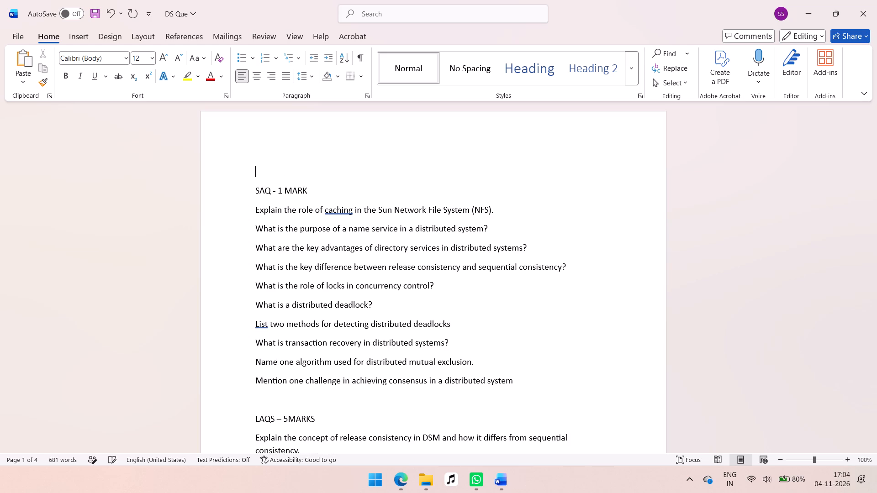
pyautogui.press('Return')
pyautogui.press('Up')
pyautogui.write('SET - I')
# Push the SET - II heading onto the following page by inserting a blank line above it.
pyautogui.scroll(-5, 295, 170)
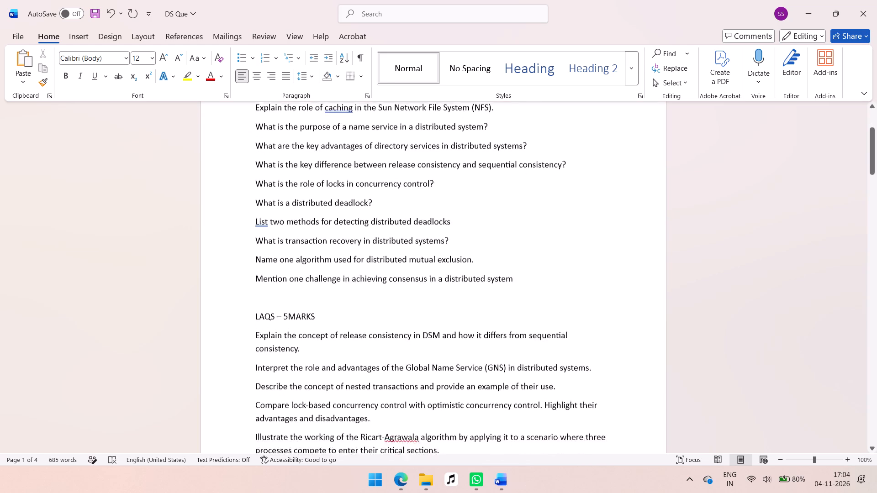
pyautogui.scroll(-8, 299, 176)
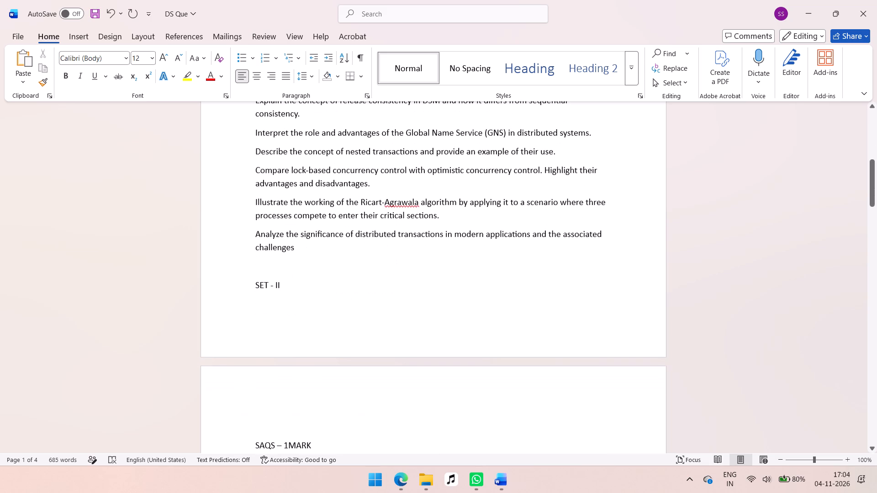
pyautogui.click(300, 276)
pyautogui.press('Return')
# Push the SET – III heading onto the following page by inserting four blank lines above it.
pyautogui.scroll(-8, 303, 279)
pyautogui.scroll(1, 312, 291)
pyautogui.scroll(-3, 312, 291)
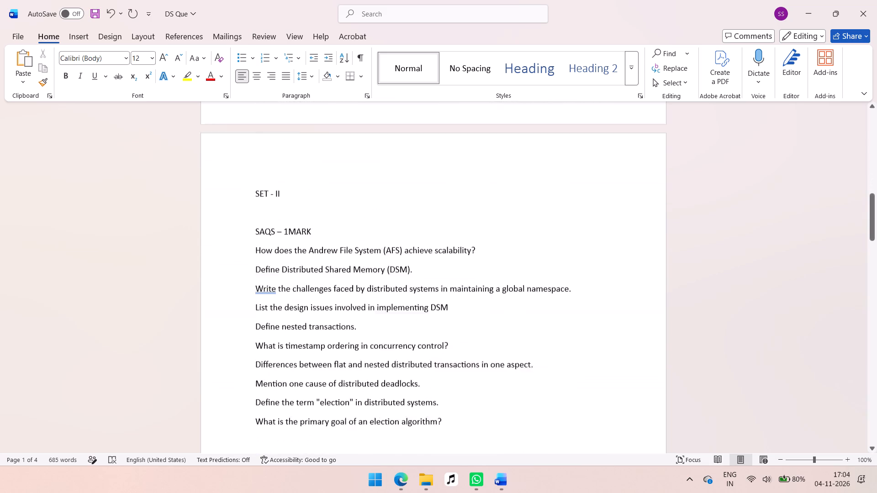
pyautogui.scroll(-8, 312, 291)
pyautogui.click(294, 336)
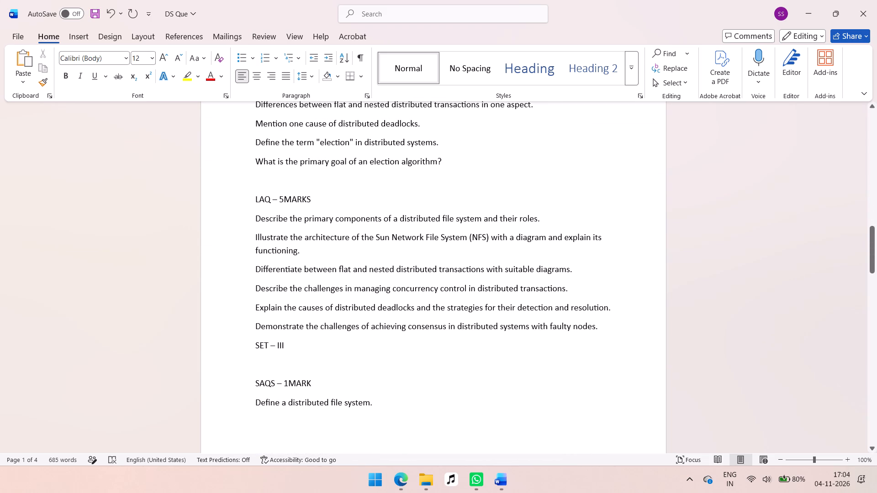
pyautogui.click(249, 336)
pyautogui.click(250, 344)
pyautogui.press('Return')
pyautogui.press('Return')
pyautogui.press('Return')
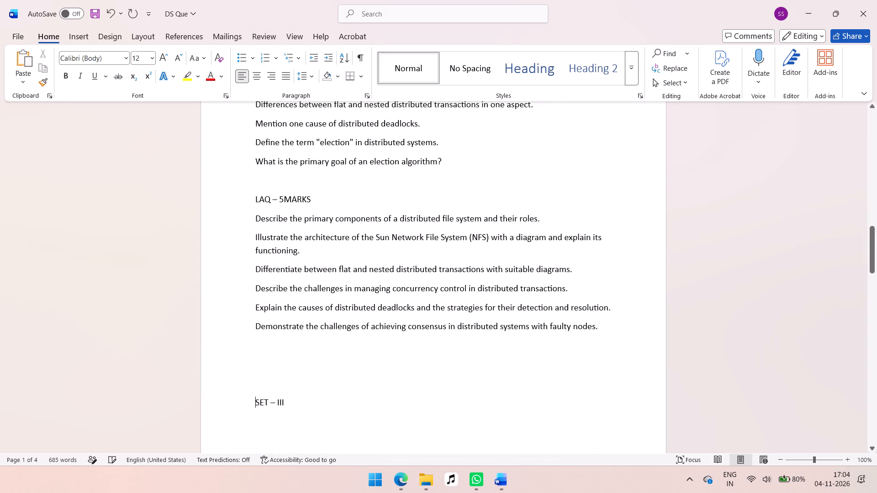
pyautogui.press('Return')
# Push the SET – IV heading onto the following page by inserting two blank lines above it.
pyautogui.scroll(-4, 333, 362)
pyautogui.scroll(3, 364, 337)
pyautogui.scroll(-6, 364, 337)
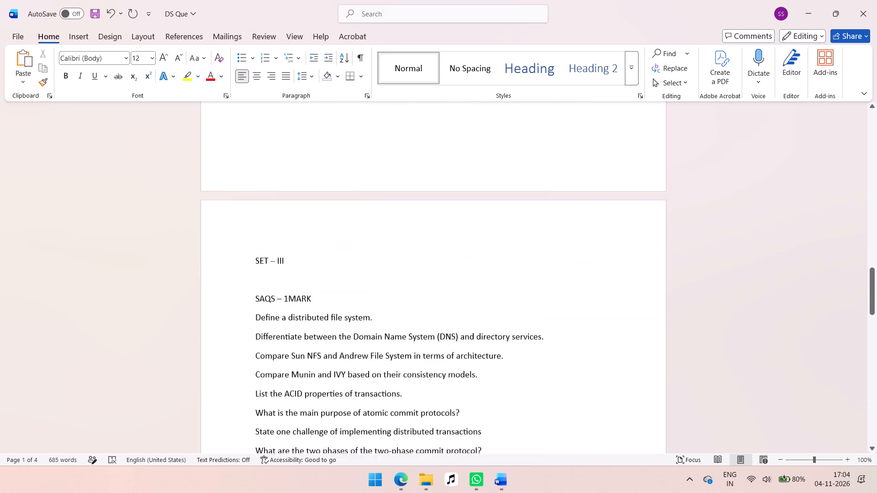
pyautogui.scroll(-13, 364, 337)
pyautogui.click(250, 339)
pyautogui.press('Return')
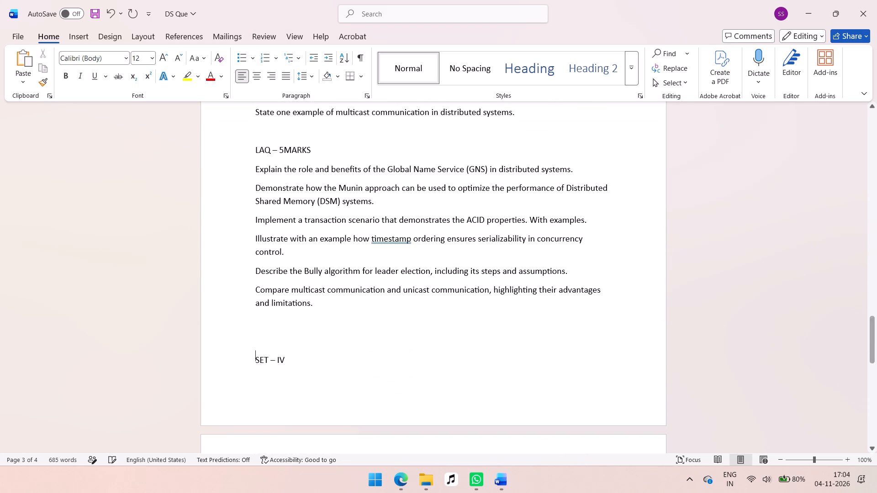
pyautogui.press('Return')
# Delete the blank lines between the LAQ – 5MARKS questions of SET – IV, from the NFS and AFS comparison to two-phase locking.
pyautogui.scroll(-11, 376, 347)
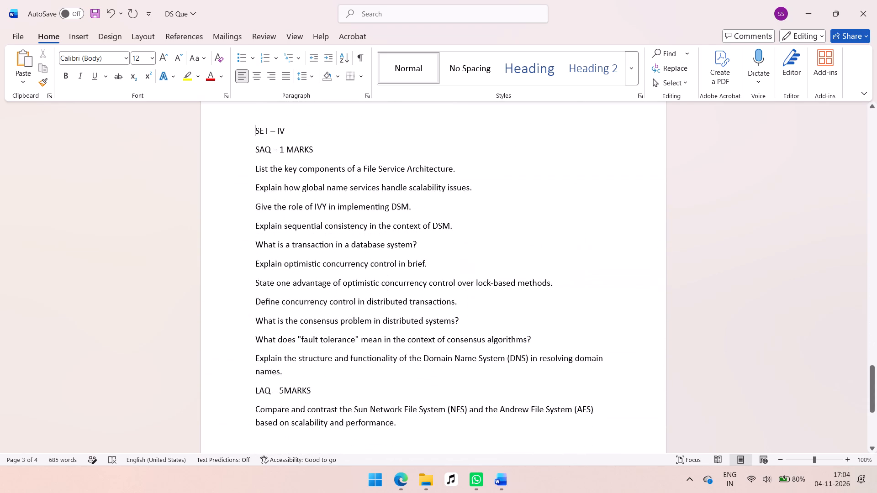
pyautogui.scroll(-6, 376, 346)
pyautogui.click(250, 275)
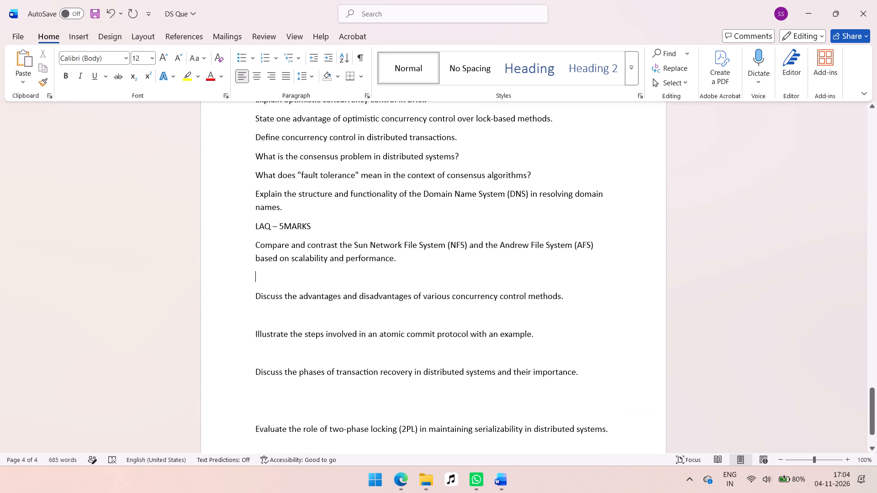
pyautogui.press('Delete')
pyautogui.press('Down')
pyautogui.press('Delete')
pyautogui.press('Down')
pyautogui.press('Delete')
pyautogui.press('Down')
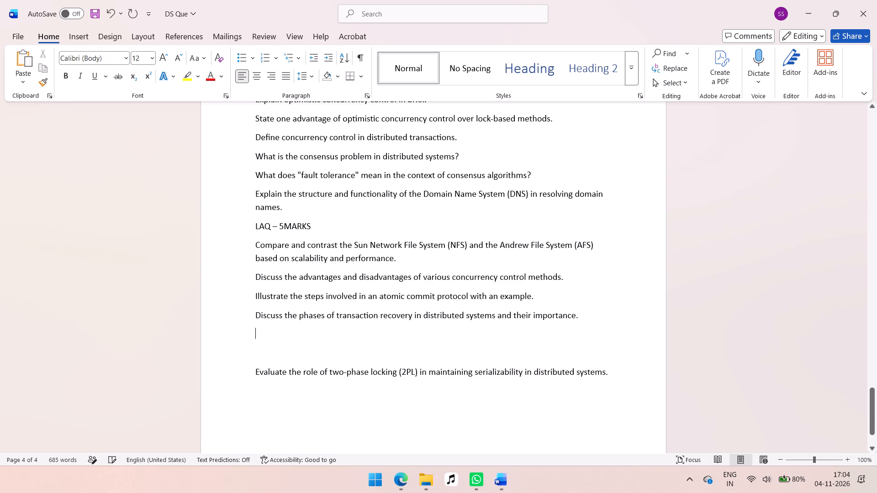
pyautogui.press('Delete')
pyautogui.press('Delete')
pyautogui.press('Up')
pyautogui.press('Up')
pyautogui.press('Up')
pyautogui.press('Up')
pyautogui.press('Up')
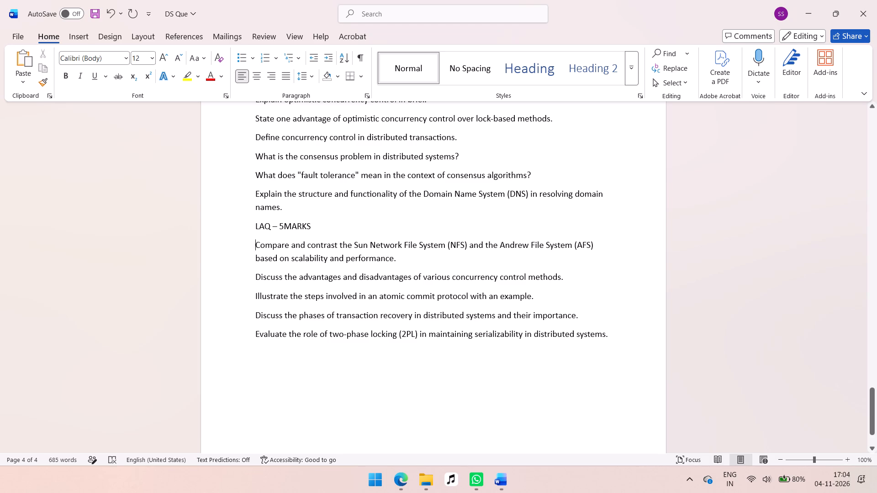
# Number the first three LAQ – 5MARKS questions of SET – IV as 1., 2. and 3., starting with the NFS and AFS comparison.
pyautogui.press('1')
pyautogui.press('Down')
pyautogui.press('Down')
pyautogui.press('Up')
pyautogui.press('Up')
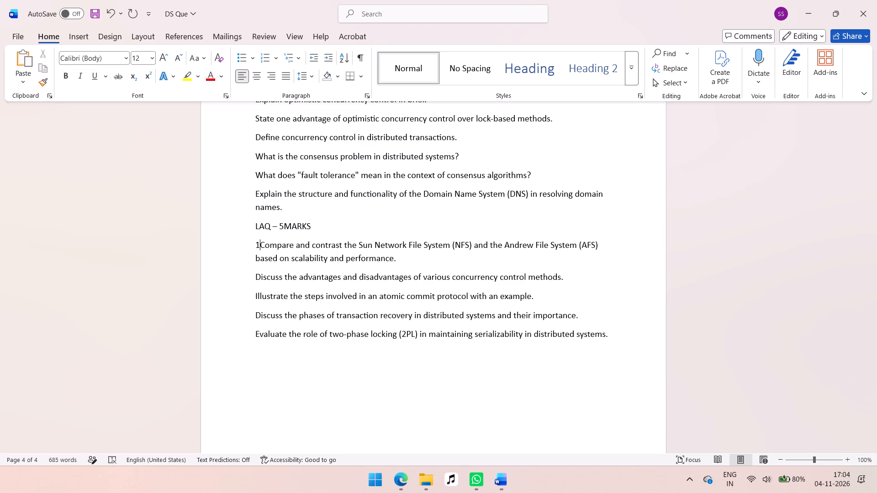
pyautogui.press('.')
pyautogui.press('Down')
pyautogui.press('Down')
pyautogui.press('Left')
pyautogui.press('Left')
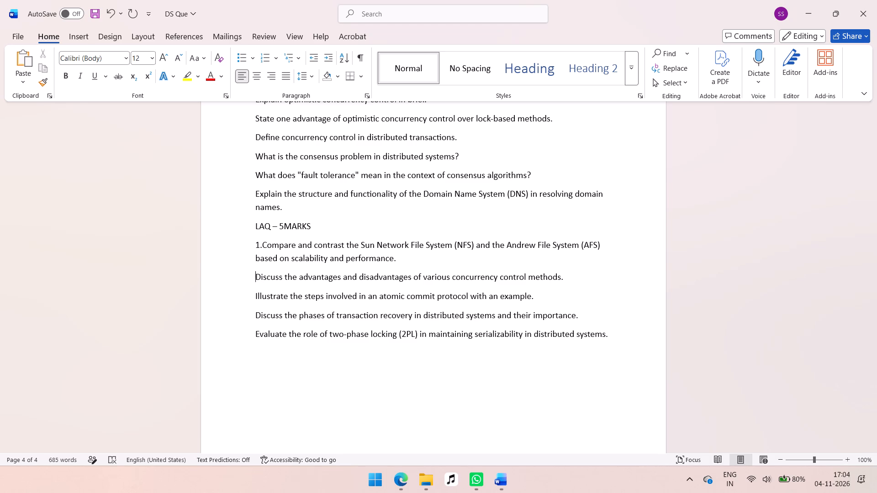
pyautogui.write('2.')
pyautogui.press('Down')
pyautogui.press('Left')
pyautogui.press('Left')
pyautogui.press('Left')
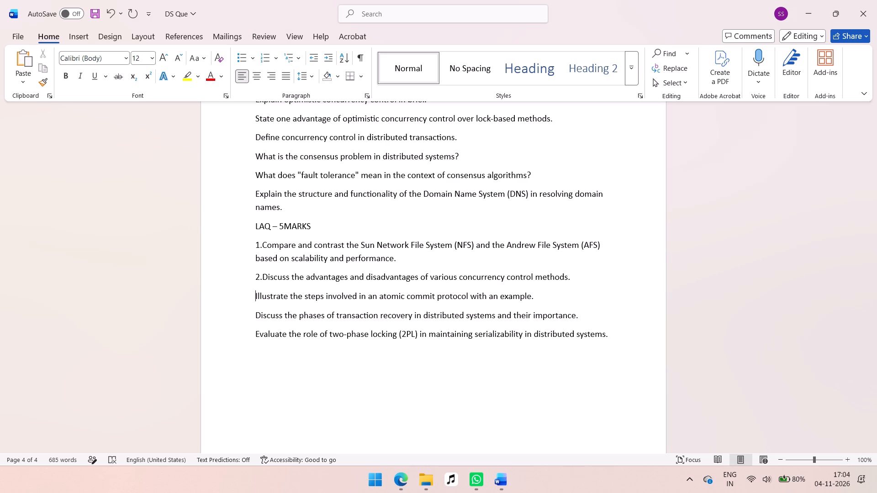
pyautogui.press('3')
pyautogui.press('.')
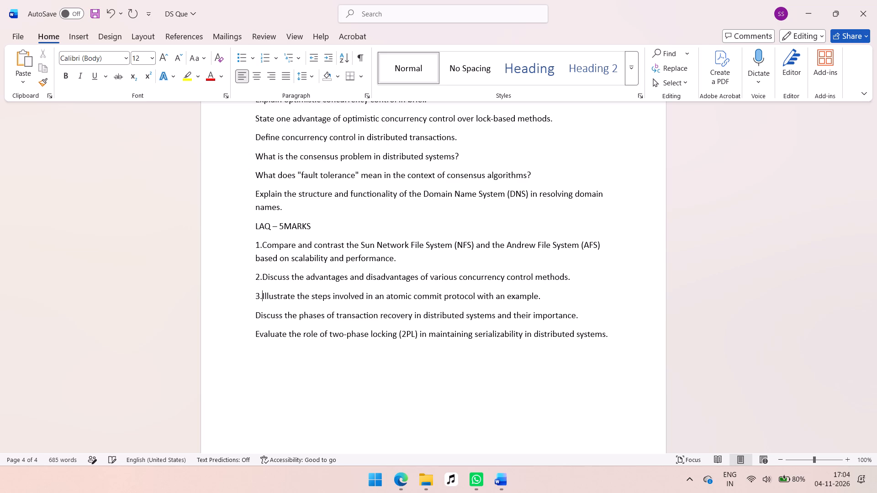
# Number the SET – IV questions on transaction recovery phases and two-phase locking as 4. and 5.
pyautogui.press('Down')
pyautogui.press('Left')
pyautogui.press('Left')
pyautogui.write('4.')
pyautogui.press('Up')
pyautogui.press('Down')
pyautogui.press('Left')
pyautogui.press('Left')
pyautogui.press('Down')
pyautogui.write('5.')
# Move the Domain Name System (DNS) structure question from the end of SET – IV's short questions to directly below the LAQ – 5MARKS heading.
pyautogui.press('Up')
pyautogui.press('Up')
pyautogui.press('Up')
pyautogui.press('Up')
pyautogui.press('Up')
pyautogui.press('Up')
pyautogui.press('Up')
pyautogui.press('Up')
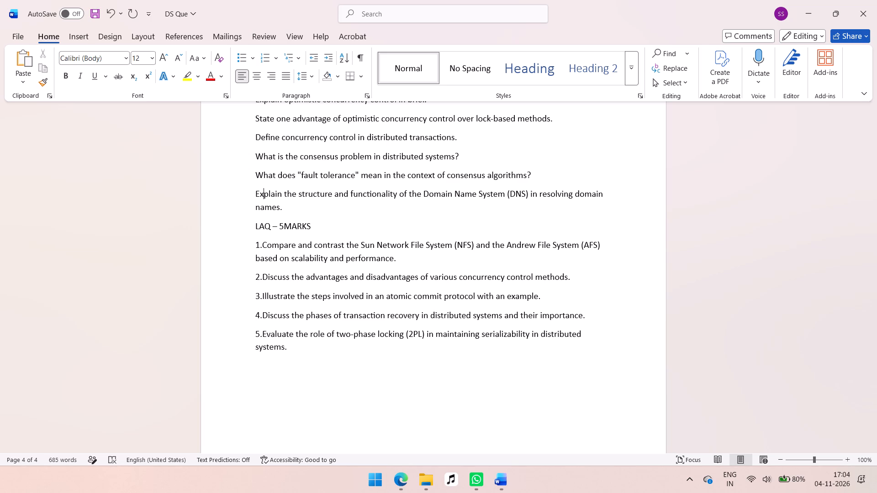
pyautogui.press('Left')
pyautogui.press('Left')
pyautogui.hotkey('shift', 'Down')
pyautogui.hotkey('shift', 'Down')
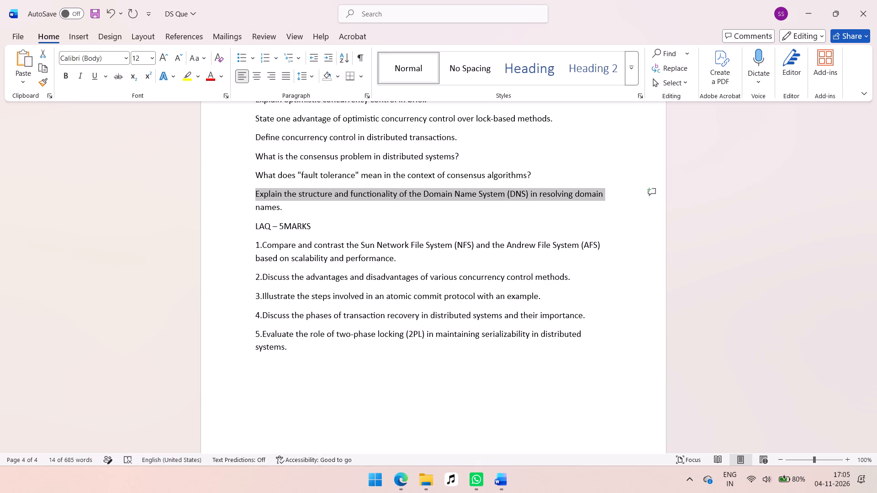
pyautogui.hotkey('ctrl', 'x')
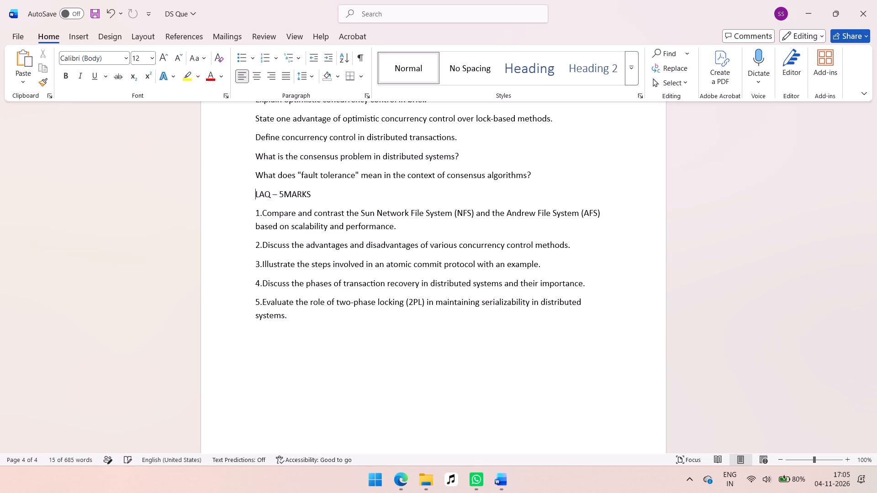
pyautogui.press('Right')
pyautogui.press('Right')
pyautogui.press('Right')
pyautogui.press('Right')
pyautogui.press('Right')
pyautogui.press('Right')
pyautogui.press('Right')
pyautogui.press('Right')
pyautogui.press('Right')
pyautogui.press('Right')
pyautogui.press('Right')
pyautogui.press('Right')
pyautogui.press('Return')
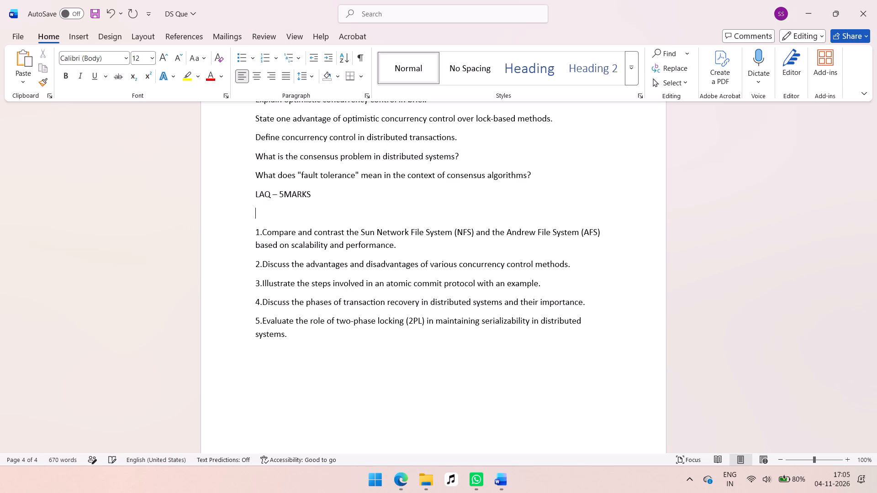
pyautogui.hotkey('ctrl', 'v')
pyautogui.press('Delete')
# Number the moved DNS question as 1. and renumber the NFS and AFS comparison as 2.
pyautogui.press('Up')
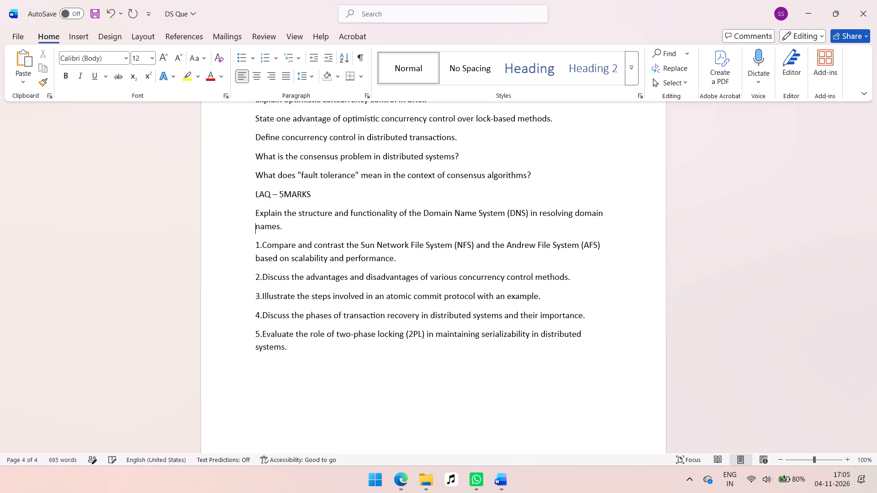
pyautogui.press('Up')
pyautogui.write('1.')
pyautogui.press('Down')
pyautogui.press('Down')
pyautogui.press('Down')
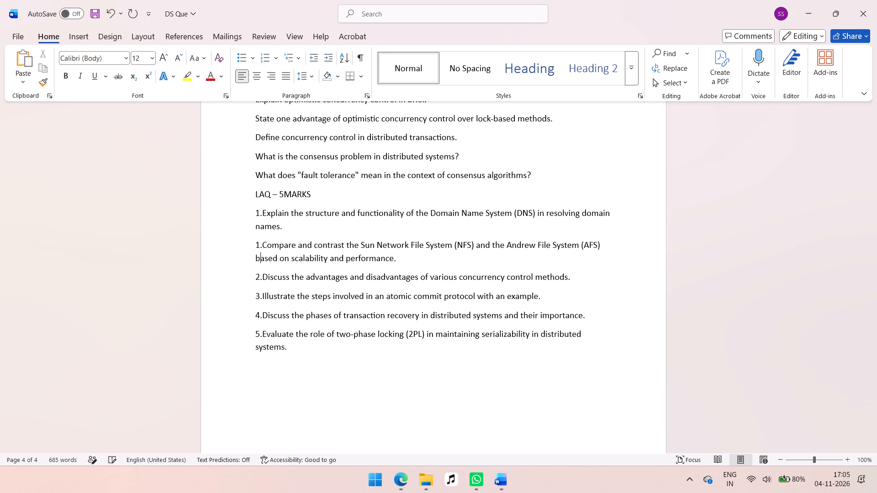
pyautogui.press('Left')
pyautogui.press('Up')
pyautogui.press('Right')
pyautogui.press('BackSpace')
pyautogui.press('2')
# Renumber the remaining SET – IV long-answer questions, from concurrency control methods to two-phase locking, as 3. to 6.
pyautogui.press('Down')
pyautogui.press('Down')
pyautogui.press('BackSpace')
pyautogui.press('3')
pyautogui.press('Down')
pyautogui.press('Down')
pyautogui.press('Up')
pyautogui.press('BackSpace')
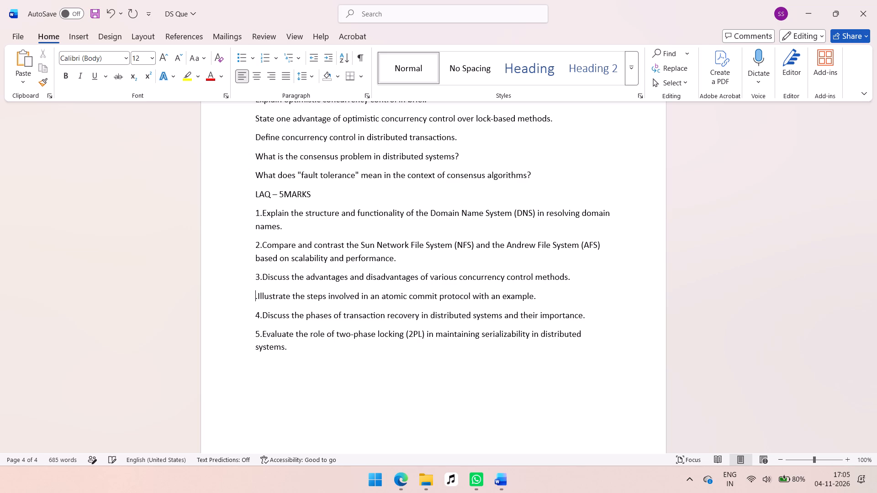
pyautogui.press('4')
pyautogui.press('Down')
pyautogui.press('Down')
pyautogui.press('Up')
pyautogui.press('BackSpace')
pyautogui.press('5')
pyautogui.press('Down')
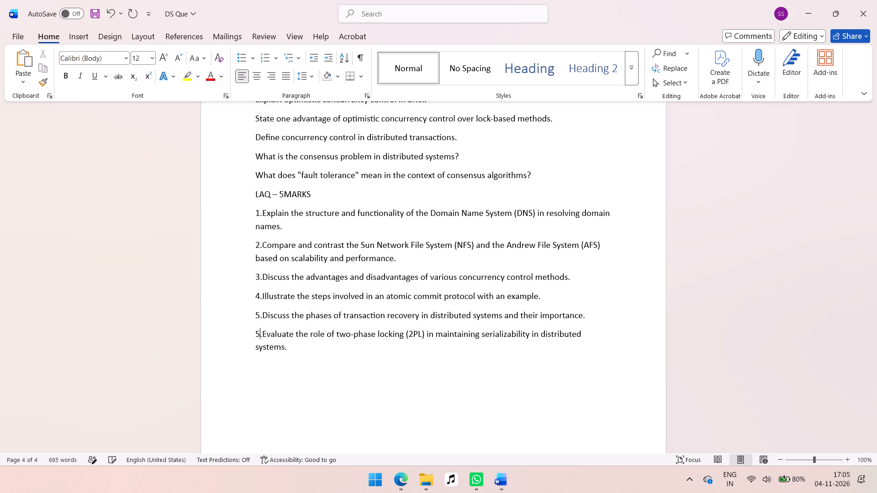
pyautogui.press('BackSpace')
pyautogui.press('6')
# Insert a blank line above the LAQ – 5MARKS heading of SET – IV.
pyautogui.press('Up')
pyautogui.press('Up')
pyautogui.press('Up')
pyautogui.press('Up')
pyautogui.press('Up')
pyautogui.press('Up')
pyautogui.press('Up')
pyautogui.press('Up')
pyautogui.press('Up')
pyautogui.press('Down')
pyautogui.press('Left')
pyautogui.press('Left')
pyautogui.press('Right')
pyautogui.press('Return')
pyautogui.press('Up')
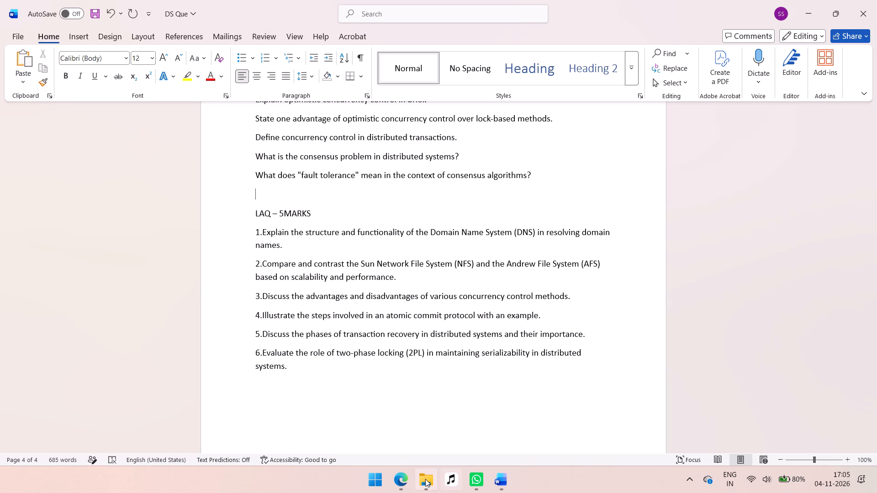
# Switch to Edge to pause the YouTube video, and return to the Word document.
pyautogui.click(404, 477)
pyautogui.click(345, 221)
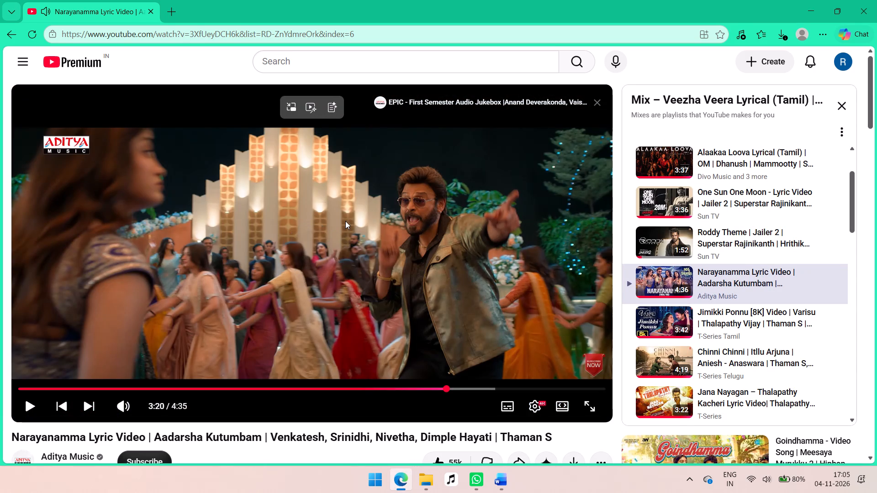
pyautogui.click(496, 483)
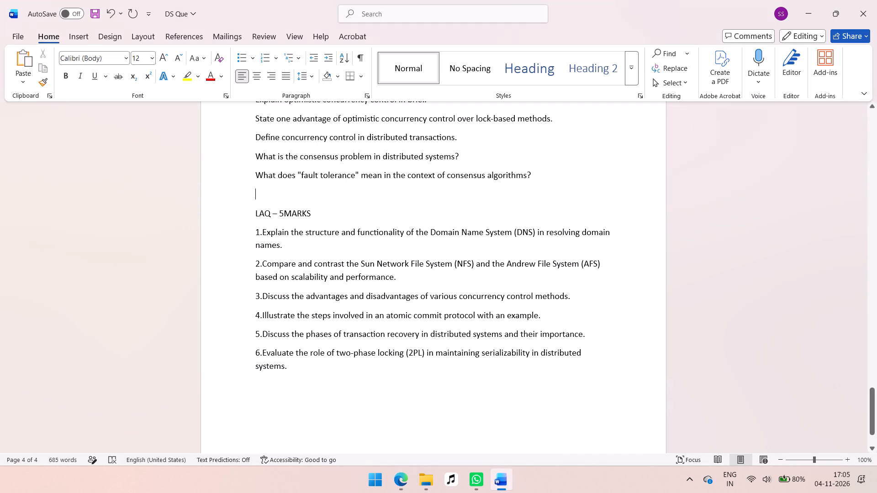
# Number the first three LAQ – 5MARKS questions of SET – III as 1., 2. and 3., from the Global Name Service to ACID properties.
pyautogui.scroll(9, 450, 367)
pyautogui.scroll(-2, 450, 365)
pyautogui.scroll(-4, 608, 287)
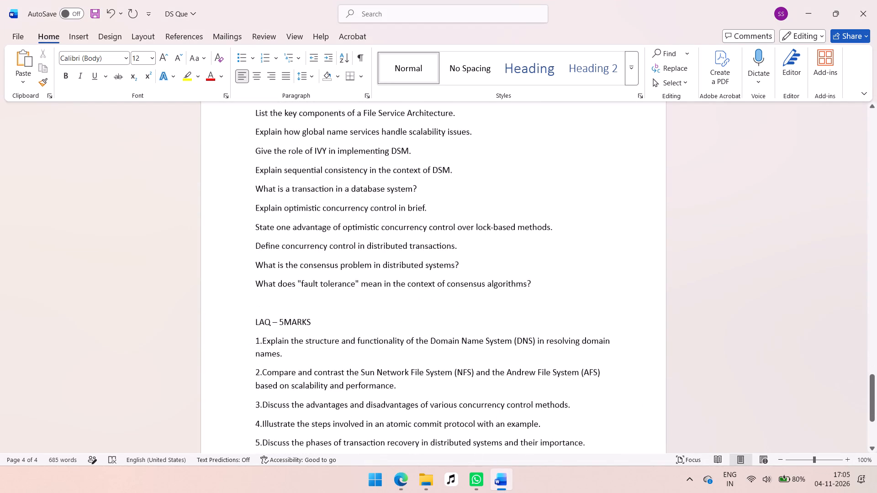
pyautogui.scroll(-6, 608, 287)
pyautogui.scroll(5, 608, 287)
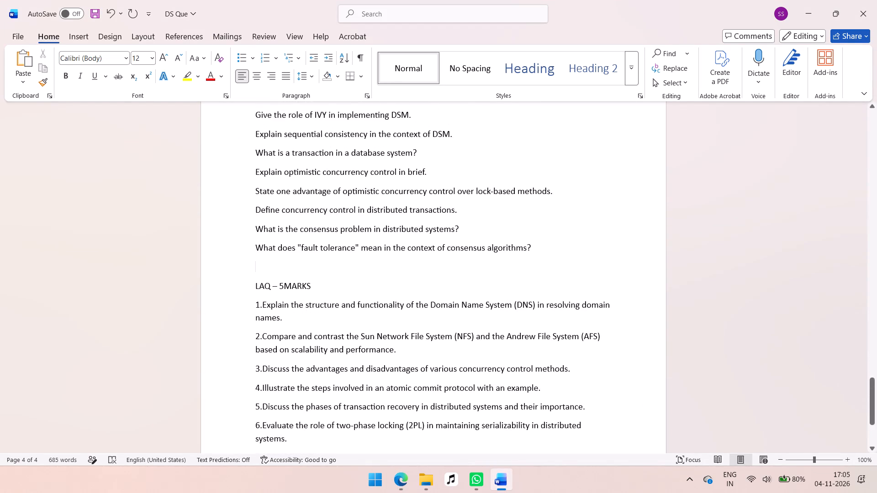
pyautogui.scroll(17, 608, 287)
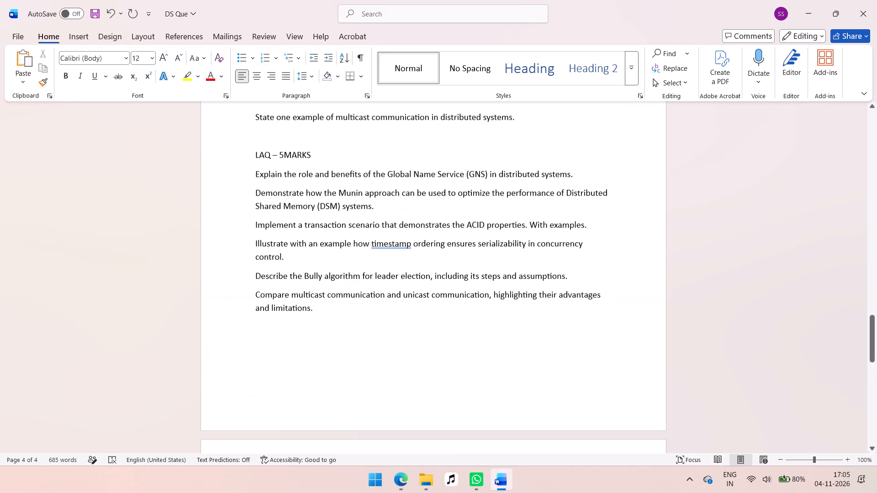
pyautogui.scroll(2, 608, 287)
pyautogui.click(253, 235)
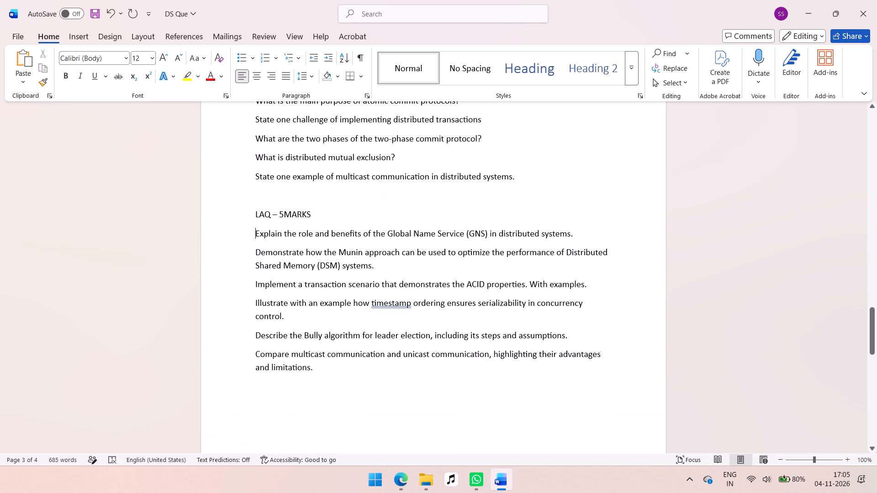
pyautogui.write('1.')
pyautogui.press('Down')
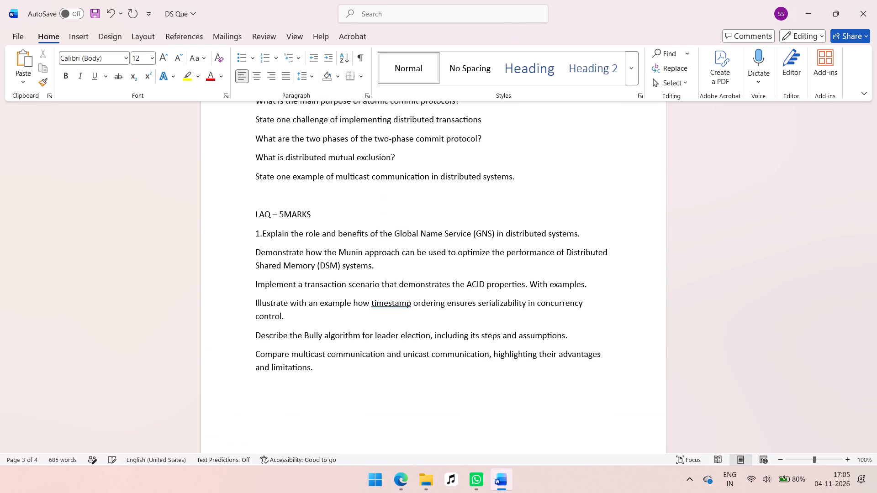
pyautogui.press('Left')
pyautogui.write('2.')
pyautogui.press('Down')
pyautogui.press('Left')
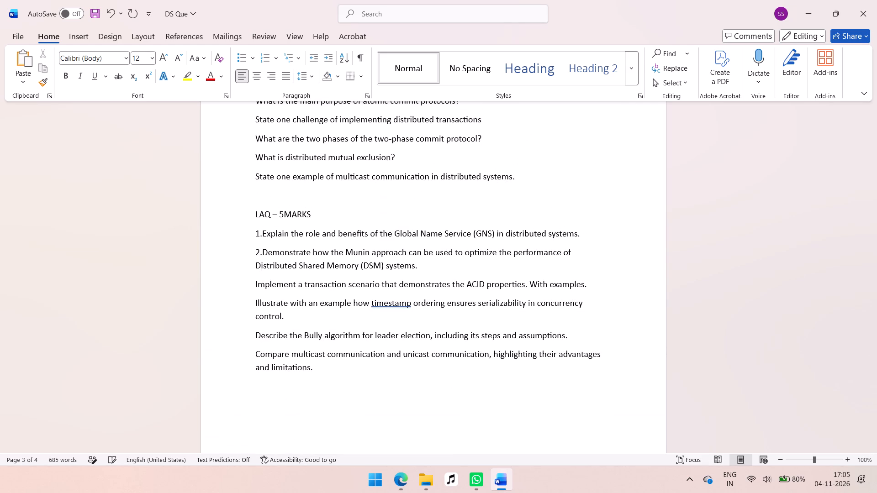
pyautogui.press('Up')
pyautogui.press('Down')
pyautogui.press('Down')
pyautogui.press('Left')
pyautogui.write('3.')
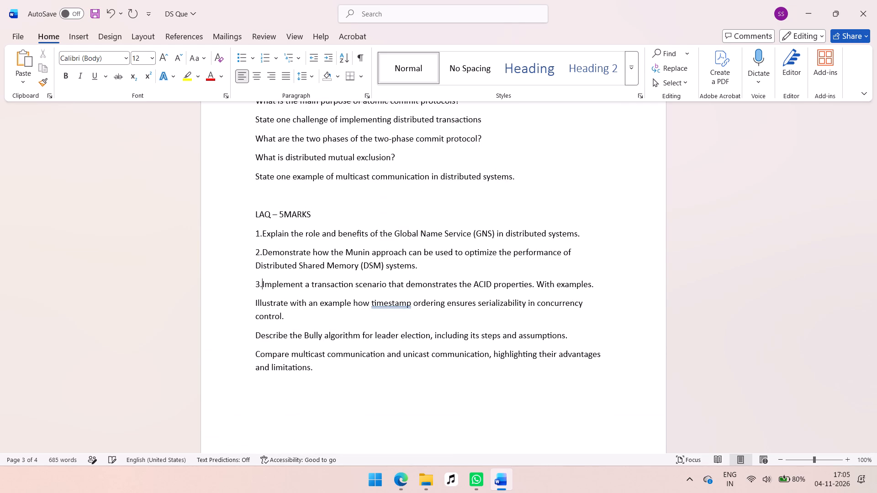
# Number the SET – III questions on timestamp ordering, the Bully algorithm and multicast versus unicast as 4., 5. and 6.
pyautogui.press('Down')
pyautogui.press('Up')
pyautogui.press('Left')
pyautogui.press('Down')
pyautogui.press('Left')
pyautogui.press('Left')
pyautogui.write('4.')
pyautogui.press('Down')
pyautogui.press('Down')
pyautogui.press('Left')
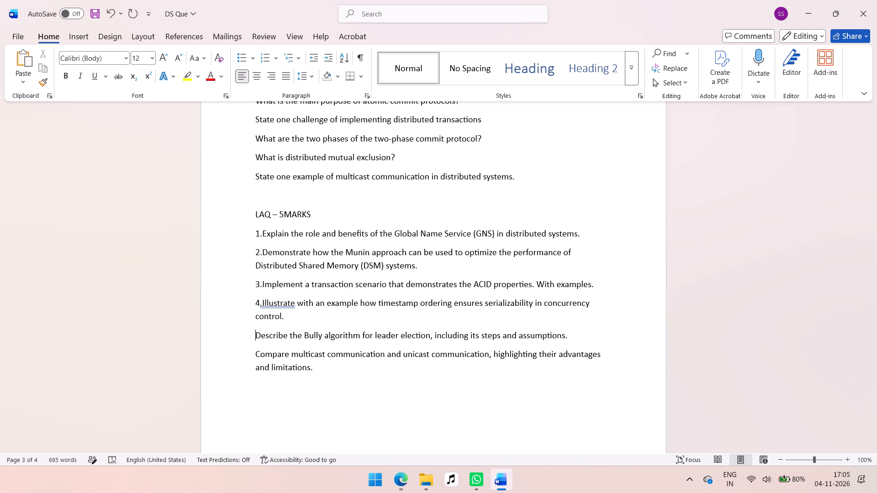
pyautogui.write('5.')
pyautogui.press('Down')
pyautogui.press('Left')
pyautogui.write('6.')
# Number the first two LAQ – 5MARKS questions of SET – II, on file system components and Sun NFS architecture, as 1. and 2.
pyautogui.press('Up')
pyautogui.press('Up')
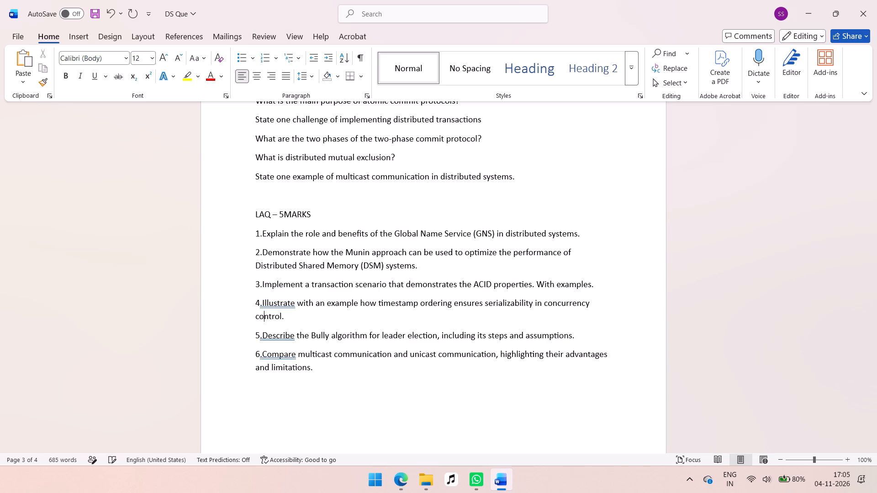
pyautogui.press('Up')
pyautogui.press('Up')
pyautogui.press('Up')
pyautogui.press('Up')
pyautogui.scroll(-11, 300, 275)
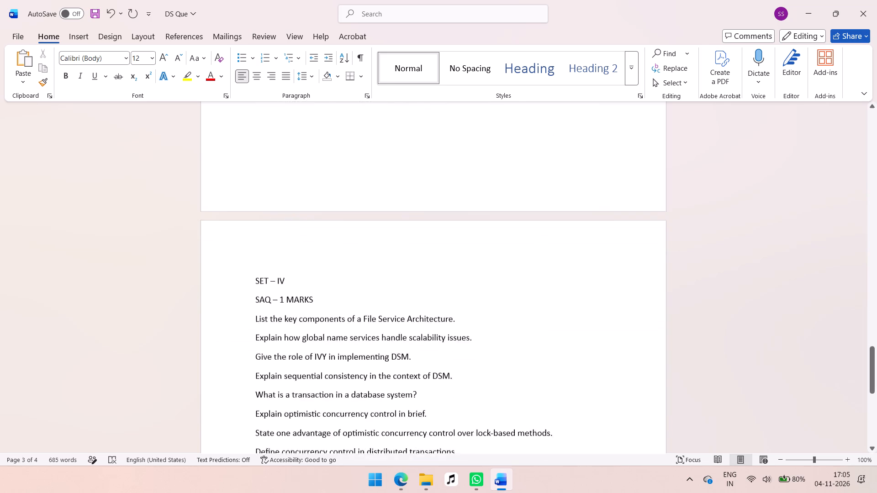
pyautogui.scroll(20, 313, 285)
pyautogui.scroll(5, 313, 285)
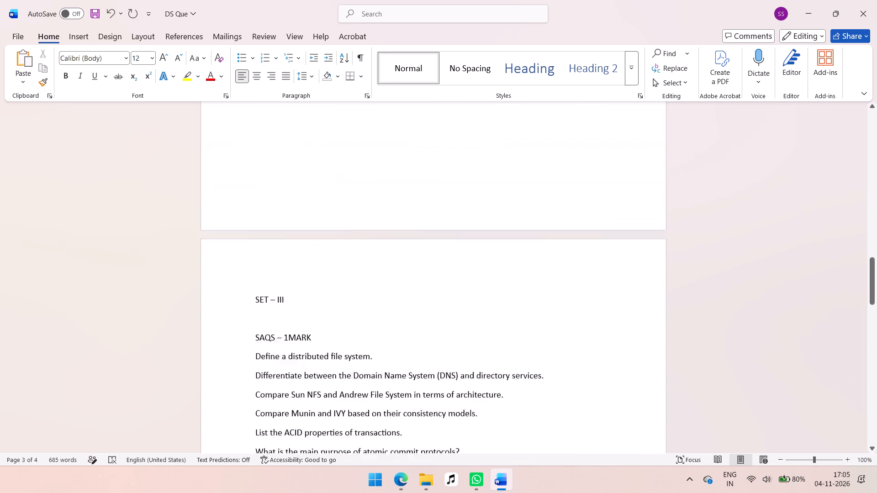
pyautogui.scroll(10, 313, 285)
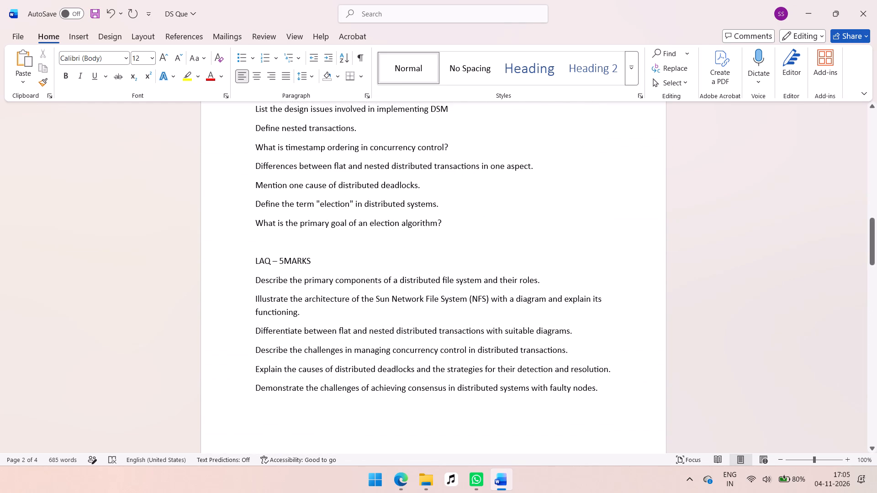
pyautogui.click(257, 281)
pyautogui.write('1.')
pyautogui.press('Up')
pyautogui.press('Down')
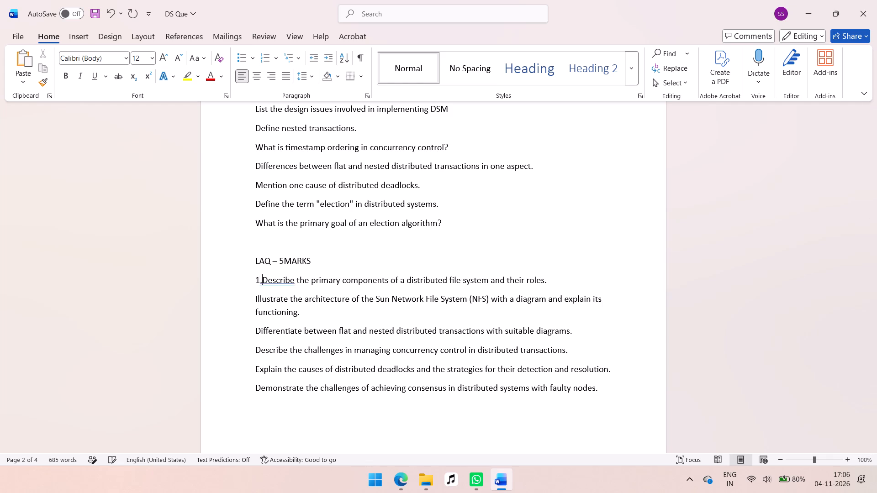
pyautogui.press('Down')
pyautogui.press('Left')
pyautogui.press('Left')
pyautogui.press('Left')
pyautogui.write('2.')
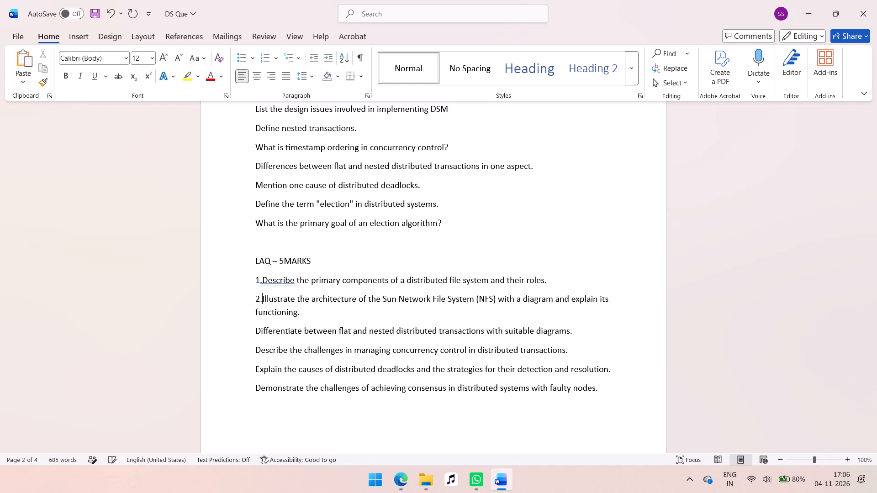
# Number the SET – II questions on flat versus nested transactions and concurrency control challenges as 3. and 4.
pyautogui.press('Up')
pyautogui.press('Down')
pyautogui.press('Down')
pyautogui.press('Down')
pyautogui.press('Left')
pyautogui.press('Left')
pyautogui.write('3.')
pyautogui.press('Down')
pyautogui.press('Left')
pyautogui.press('Left')
pyautogui.press('Right')
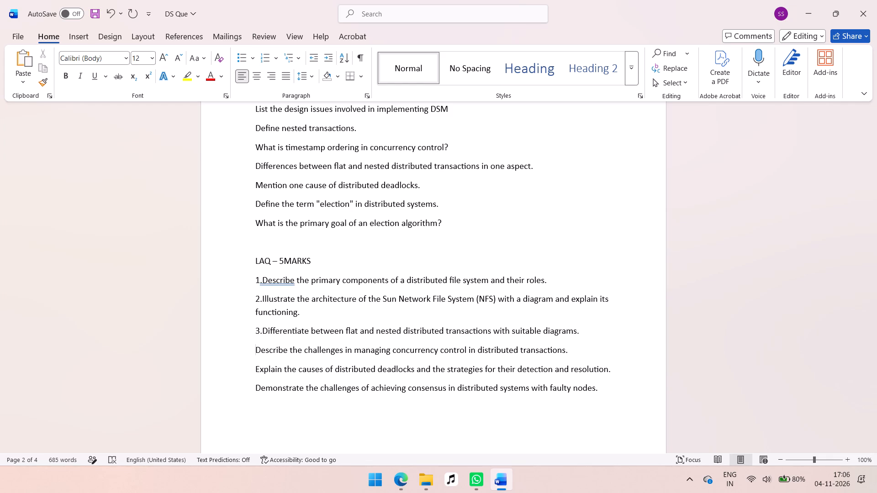
pyautogui.write('4.')
# Number the SET – II questions on distributed deadlocks and achieving consensus with faulty nodes as 5. and 6.
pyautogui.press('Down')
pyautogui.press('Left')
pyautogui.press('Left')
pyautogui.write('5.')
pyautogui.press('Down')
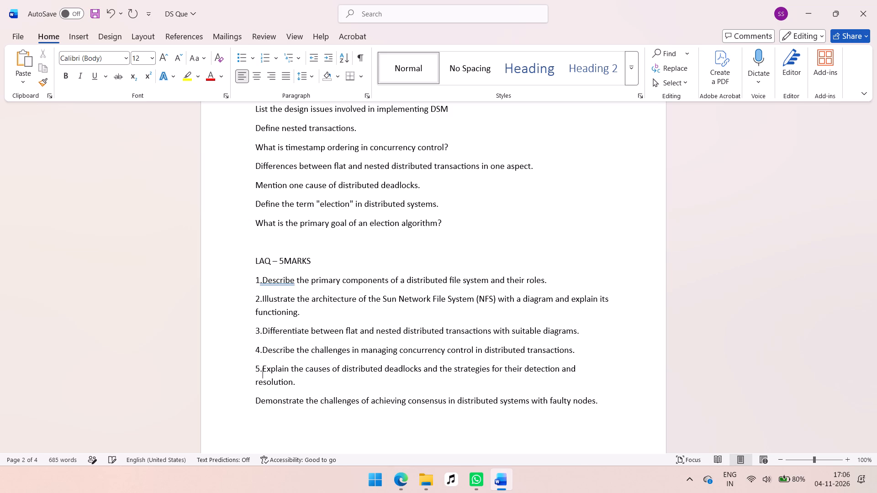
pyautogui.press('Left')
pyautogui.press('Down')
pyautogui.press('Left')
pyautogui.write('6.')
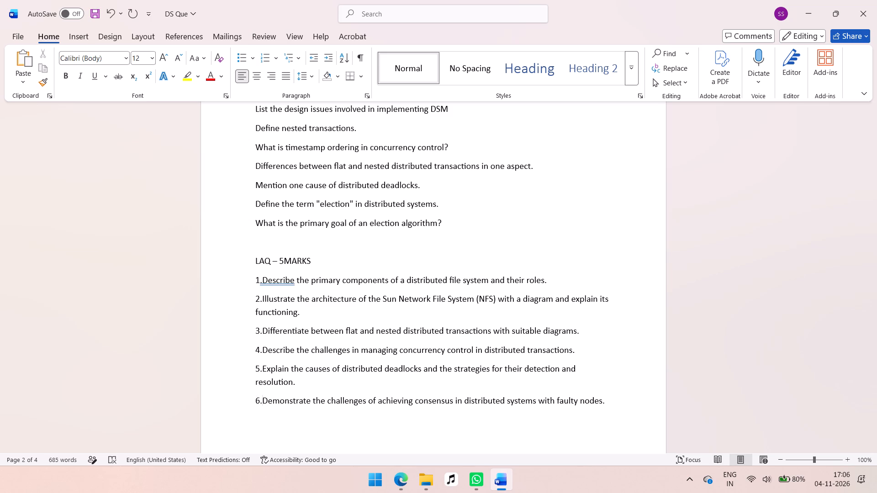
# Number the first two LAQS – 5MARKS questions of SET – I, on release consistency and the Global Name Service, as 1. and 2.
pyautogui.scroll(1, 526, 257)
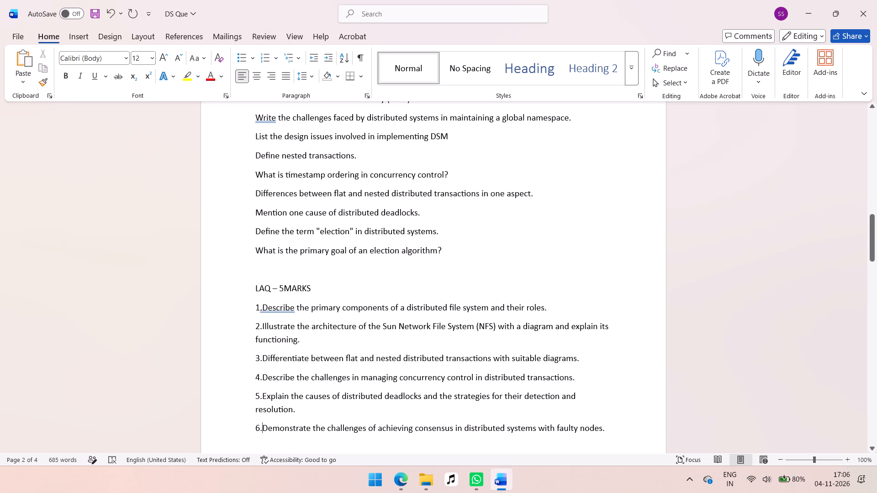
pyautogui.scroll(4, 526, 257)
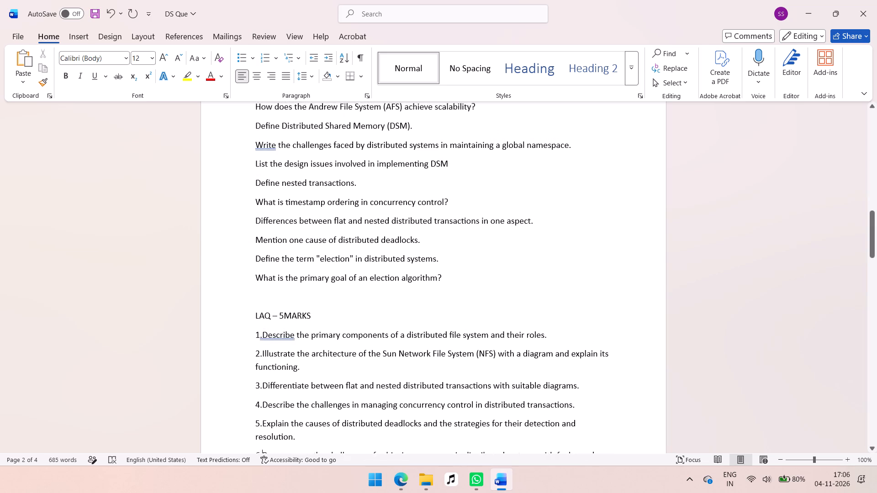
pyautogui.scroll(14, 526, 257)
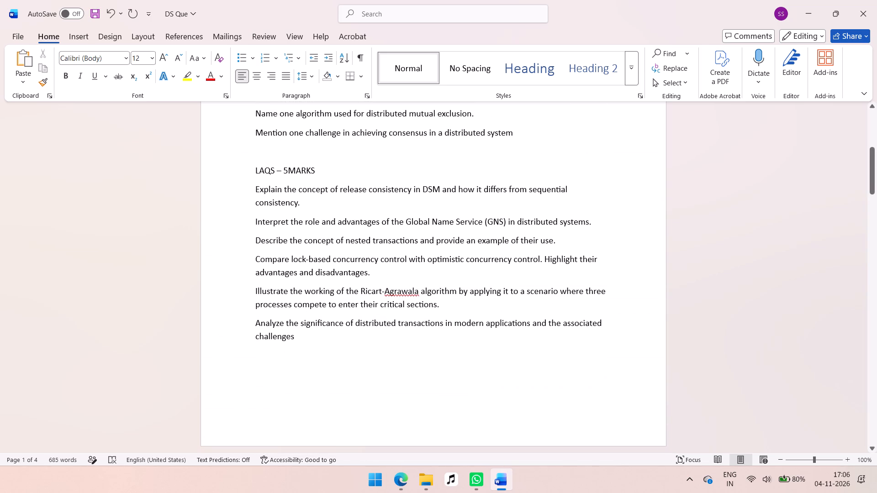
pyautogui.click(256, 184)
pyautogui.press('1')
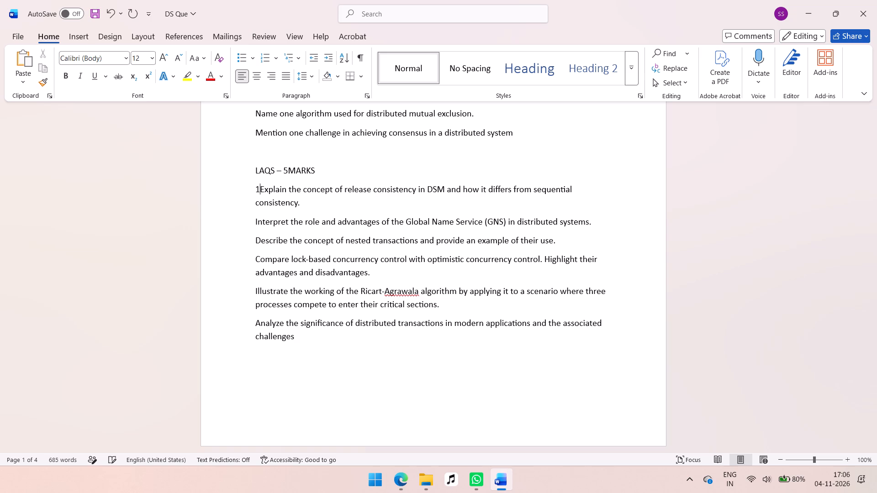
pyautogui.press('.')
pyautogui.press('Down')
pyautogui.press('Left')
pyautogui.press('Down')
pyautogui.press('Left')
pyautogui.write('3.')
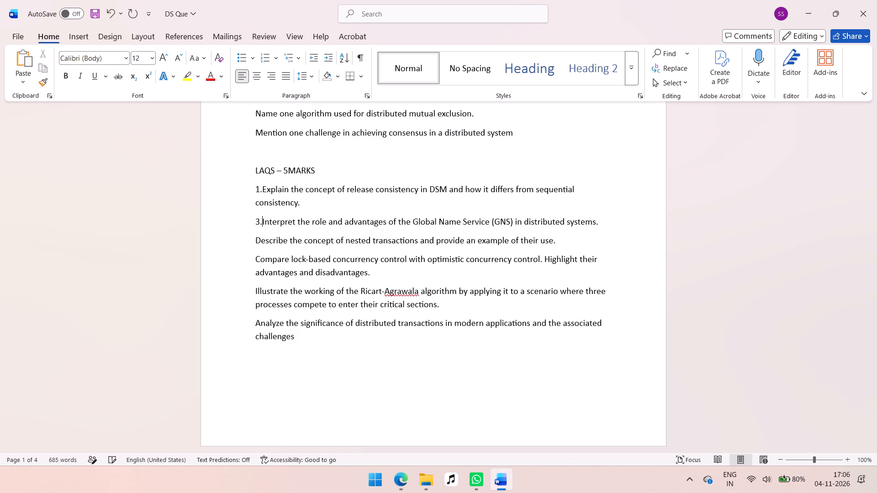
pyautogui.press('BackSpace')
pyautogui.press('BackSpace')
pyautogui.write('2.')
# Number the SET – I questions on nested transactions and lock-based versus optimistic concurrency control as 3. and 4.
pyautogui.press('Down')
pyautogui.press('Left')
pyautogui.write('3.')
pyautogui.press('Down')
pyautogui.press('Left')
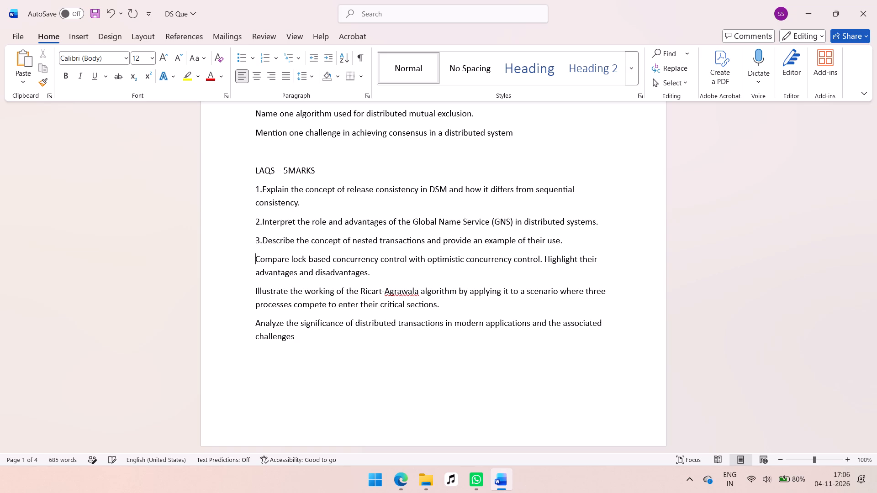
pyautogui.write('4.')
# Number the SET – I questions on the Ricart-Agrawala algorithm and the significance of distributed transactions as 5. and 6.
pyautogui.press('Down')
pyautogui.press('Left')
pyautogui.press('Left')
pyautogui.press('Down')
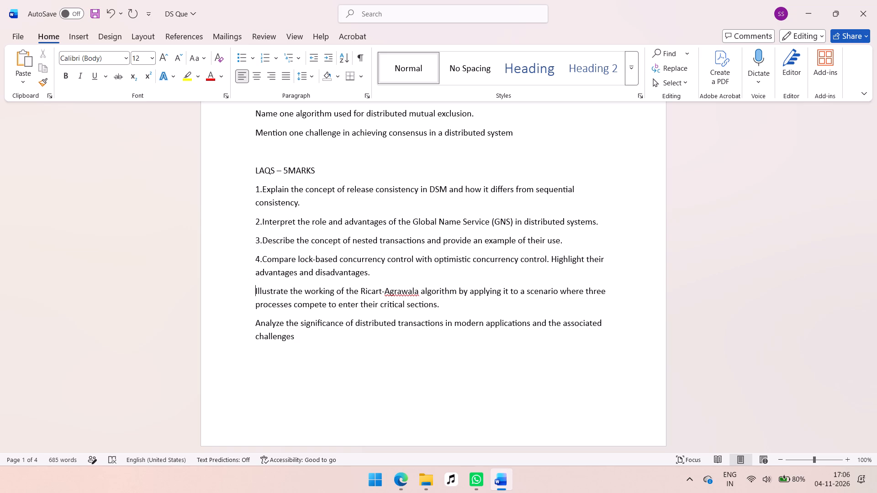
pyautogui.write('5.')
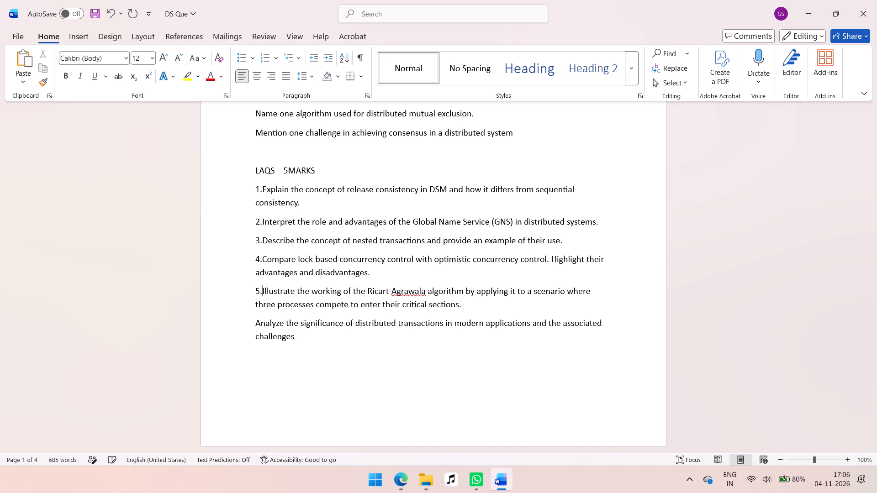
pyautogui.press('Down')
pyautogui.press('Down')
pyautogui.press('Left')
pyautogui.write('6.')
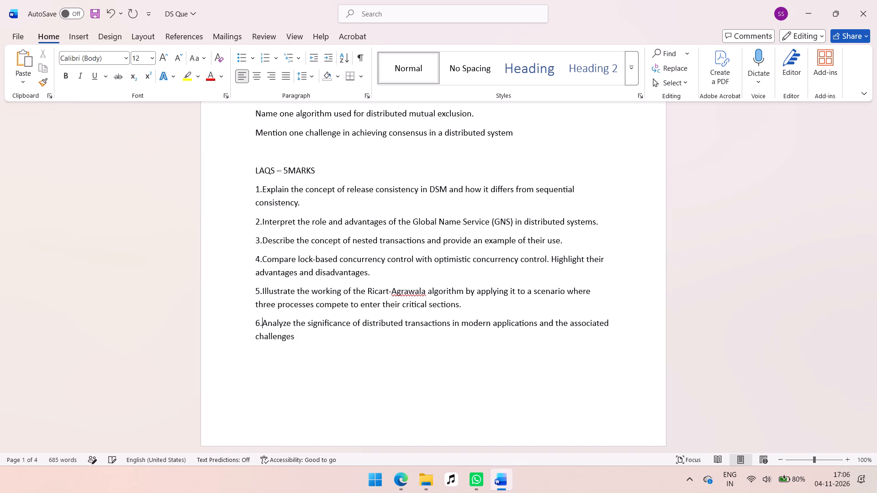
# Remove the dash and numeral I from the SET - I heading, leaving only SET.
pyautogui.scroll(7, 302, 169)
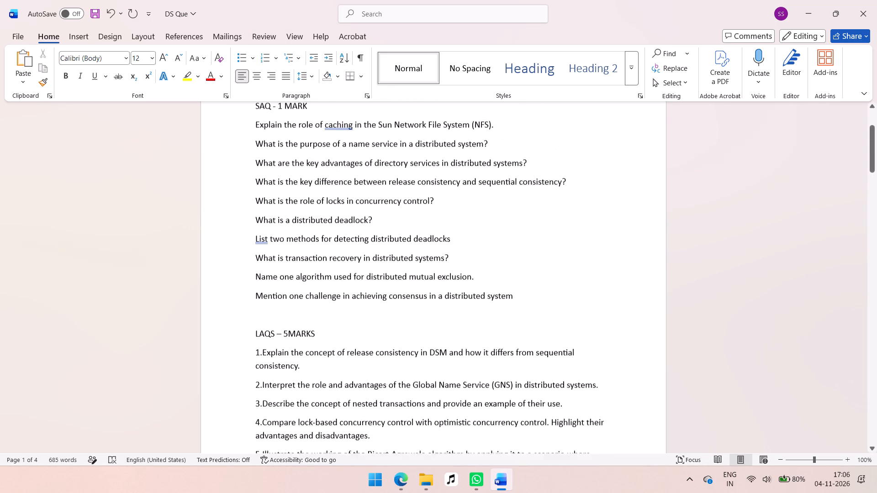
pyautogui.scroll(2, 320, 178)
pyautogui.click(332, 147)
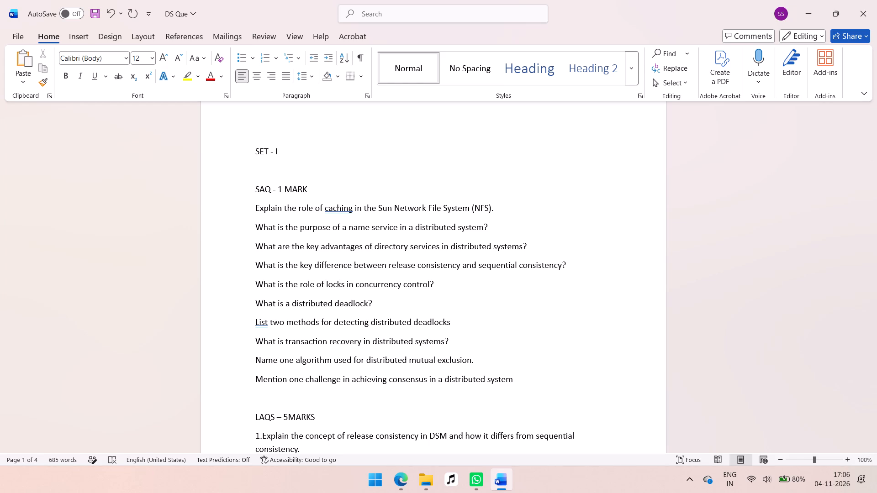
pyautogui.press('BackSpace')
pyautogui.press('BackSpace')
pyautogui.press('Down')
pyautogui.press('Up')
pyautogui.press('BackSpace')
# Remove the dash and numeral II from the SET - II heading, leaving only SET.
pyautogui.press('Down')
pyautogui.press('Down')
pyautogui.press('Down')
pyautogui.press('Down')
pyautogui.press('Down')
pyautogui.press('Down')
pyautogui.press('Down')
pyautogui.press('Down')
pyautogui.press('Down')
pyautogui.press('Down')
pyautogui.press('Down')
pyautogui.press('Down')
pyautogui.press('Down')
pyautogui.press('Down')
pyautogui.press('Down')
pyautogui.press('Down')
pyautogui.press('Down')
pyautogui.press('Down')
pyautogui.press('Down')
pyautogui.press('Down')
pyautogui.press('Down')
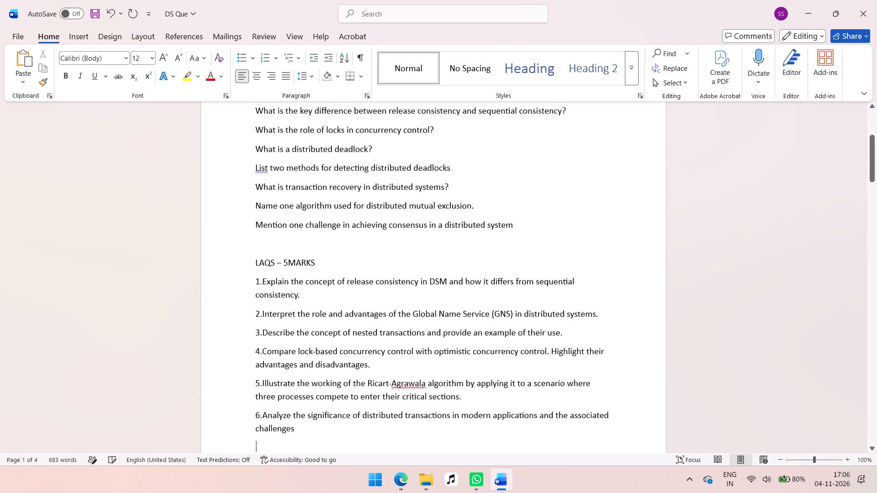
pyautogui.press('Down')
pyautogui.press('Down')
pyautogui.press('Down')
pyautogui.press('Up')
pyautogui.press('Up')
pyautogui.press('Right')
pyautogui.press('Down')
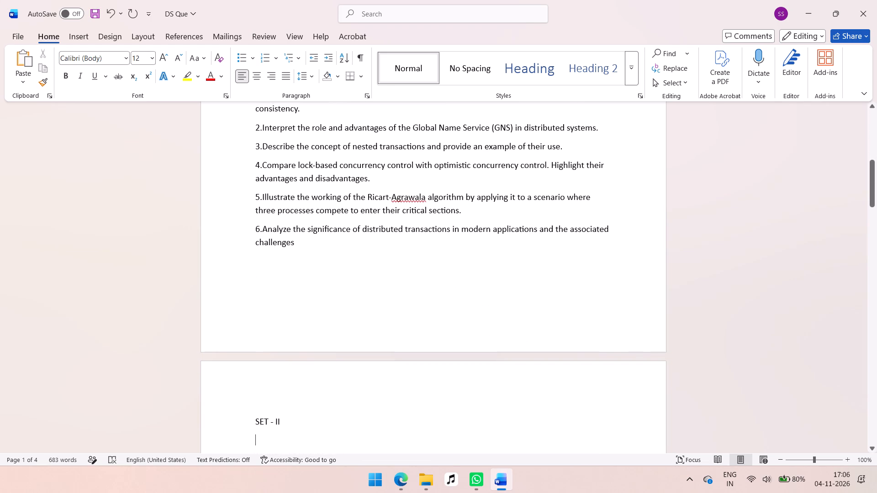
pyautogui.press('Up')
pyautogui.press('Right')
pyautogui.press('Right')
pyautogui.press('Right')
pyautogui.press('Right')
pyautogui.press('Right')
pyautogui.press('Right')
pyautogui.press('Right')
pyautogui.press('Right')
pyautogui.press('BackSpace')
pyautogui.press('BackSpace')
pyautogui.press('BackSpace')
pyautogui.press('BackSpace')
# Remove the dash and numeral III from the SET – III heading, leaving only SET, and add a blank line below it.
pyautogui.press('Down')
pyautogui.press('Down')
pyautogui.press('Down')
pyautogui.press('Down')
pyautogui.press('Down')
pyautogui.press('Down')
pyautogui.press('Down')
pyautogui.press('Down')
pyautogui.press('Down')
pyautogui.press('Down')
pyautogui.press('Down')
pyautogui.press('Down')
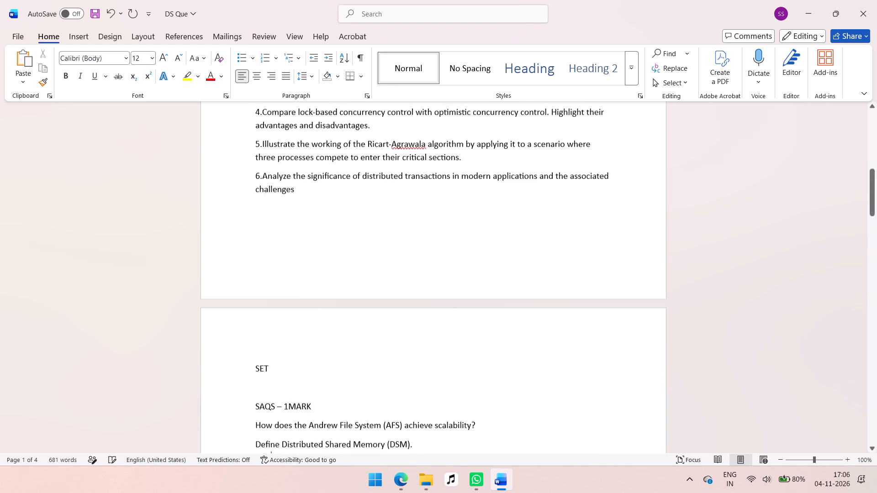
pyautogui.press('Down')
pyautogui.press('Down')
pyautogui.press('Down')
pyautogui.press('Down')
pyautogui.press('Down')
pyautogui.press('Down')
pyautogui.press('Down')
pyautogui.press('Down')
pyautogui.press('Down')
pyautogui.press('Down')
pyautogui.press('Down')
pyautogui.press('Down')
pyautogui.press('Down')
pyautogui.press('Down')
pyautogui.press('Down')
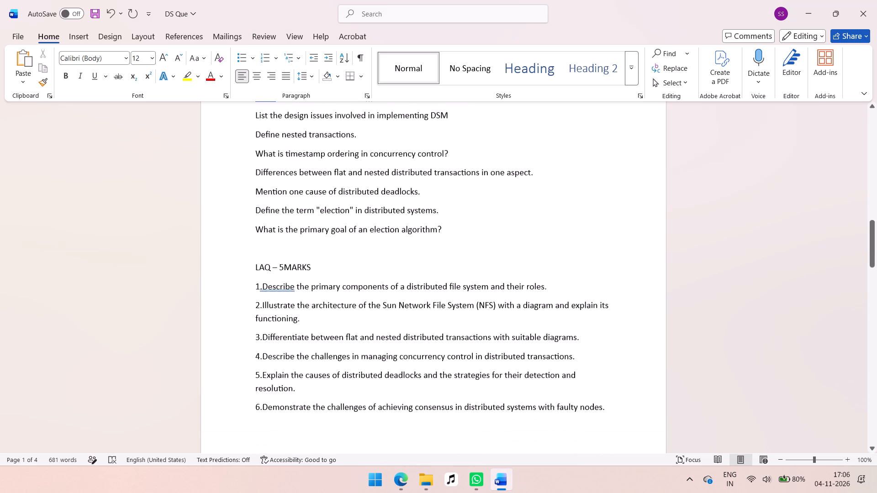
pyautogui.press('Down')
pyautogui.press('Up')
pyautogui.press('Right')
pyautogui.press('Right')
pyautogui.press('Right')
pyautogui.press('Right')
pyautogui.press('BackSpace')
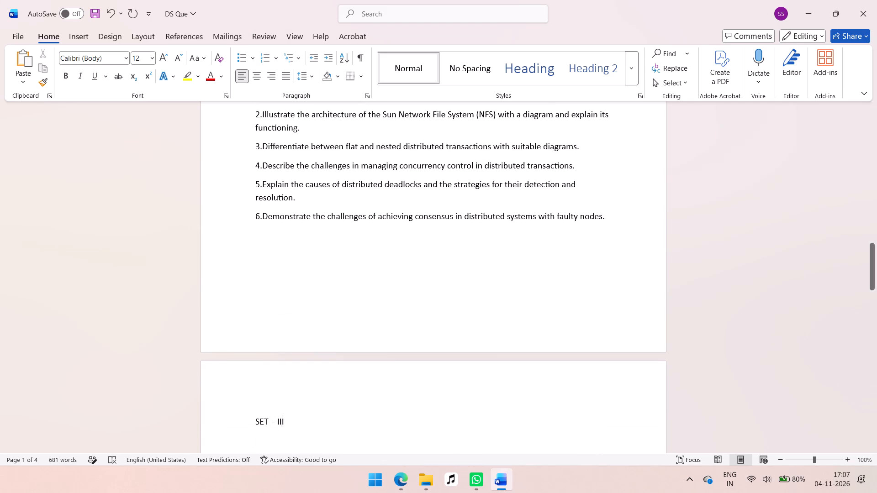
pyautogui.press('Right')
pyautogui.press('Right')
pyautogui.press('BackSpace')
pyautogui.press('BackSpace')
pyautogui.press('BackSpace')
pyautogui.press('BackSpace')
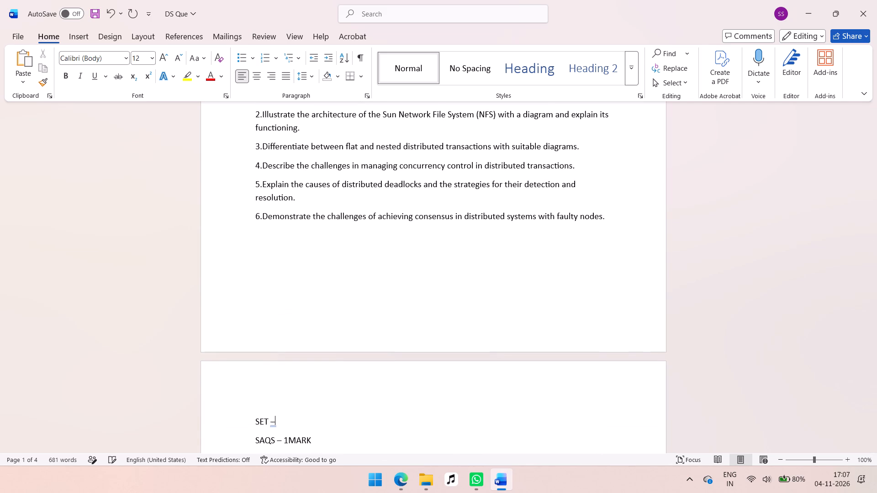
pyautogui.press('BackSpace')
pyautogui.press('Return')
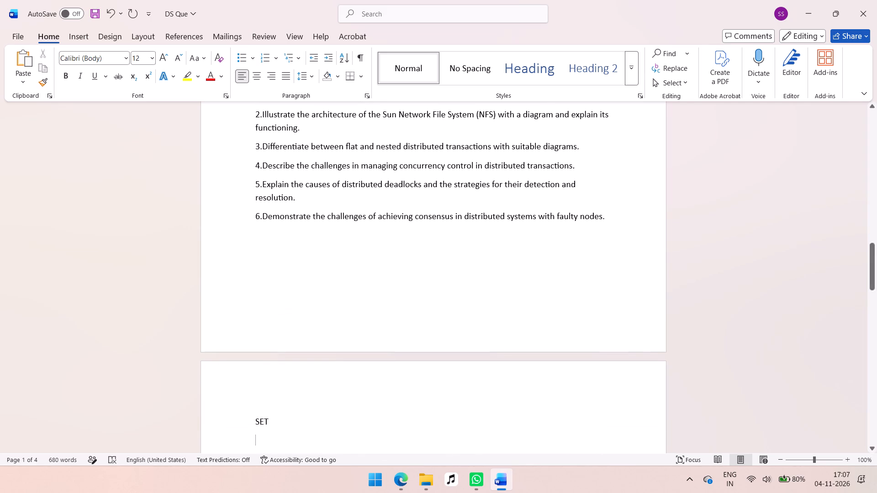
# Remove the dash and numeral IV from the SET – IV heading, leaving only SET, and add a blank line below it.
pyautogui.scroll(-20, 300, 145)
pyautogui.scroll(-4, 417, 287)
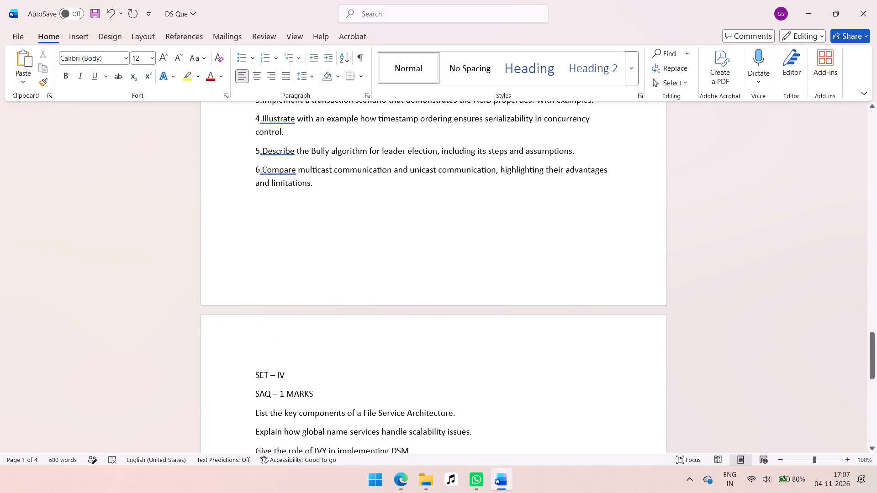
pyautogui.click(325, 370)
pyautogui.press('BackSpace')
pyautogui.press('BackSpace')
pyautogui.press('BackSpace')
pyautogui.press('BackSpace')
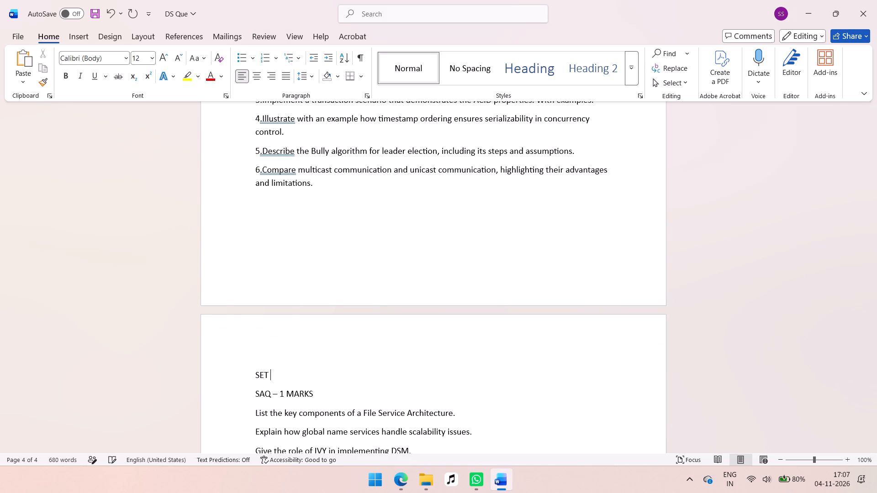
pyautogui.press('Return')
# Review the question sets from the last page back to the first, checking the SET headings and question sections.
pyautogui.scroll(-8, 355, 371)
pyautogui.scroll(-4, 411, 340)
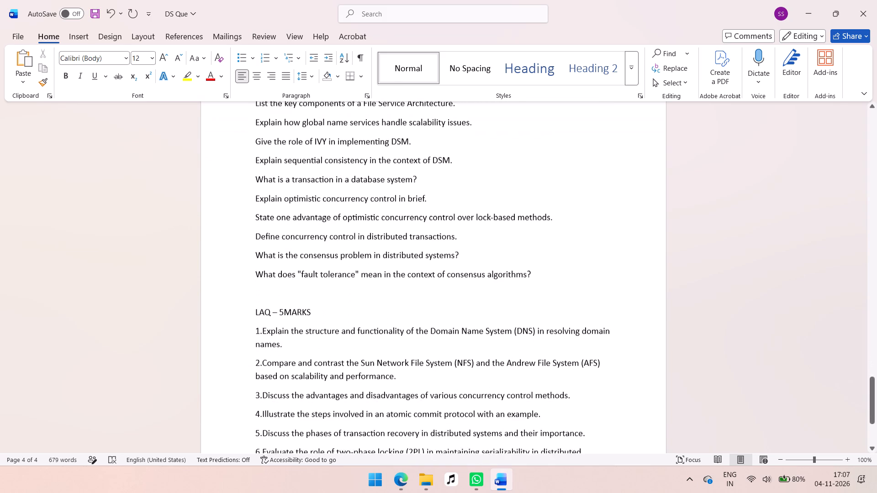
pyautogui.scroll(-5, 411, 340)
pyautogui.scroll(8, 412, 340)
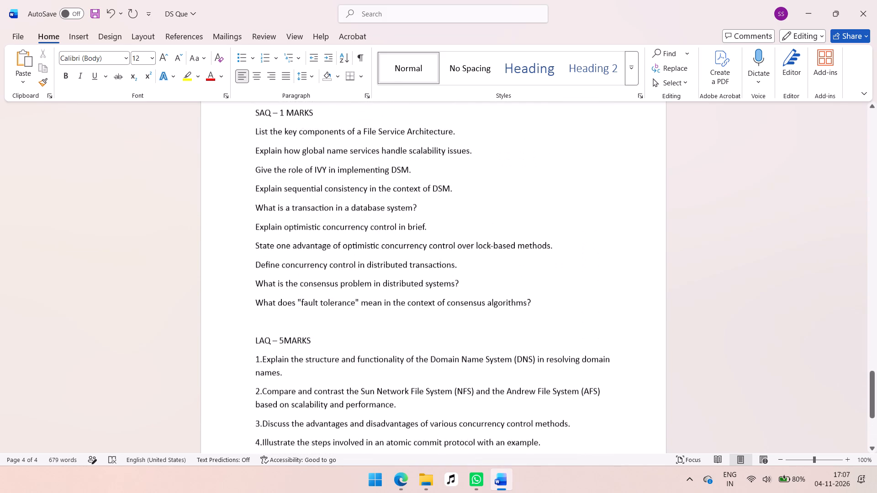
pyautogui.scroll(20, 412, 340)
pyautogui.scroll(11, 412, 340)
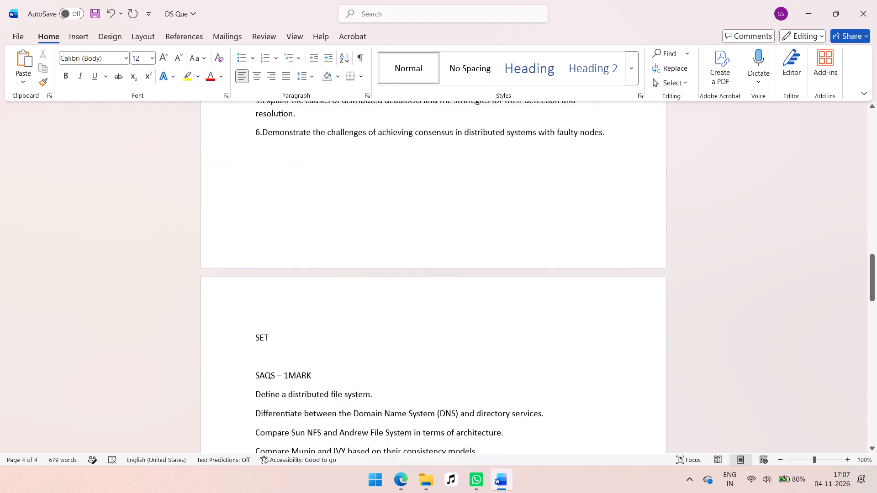
pyautogui.scroll(20, 412, 340)
pyautogui.scroll(11, 412, 340)
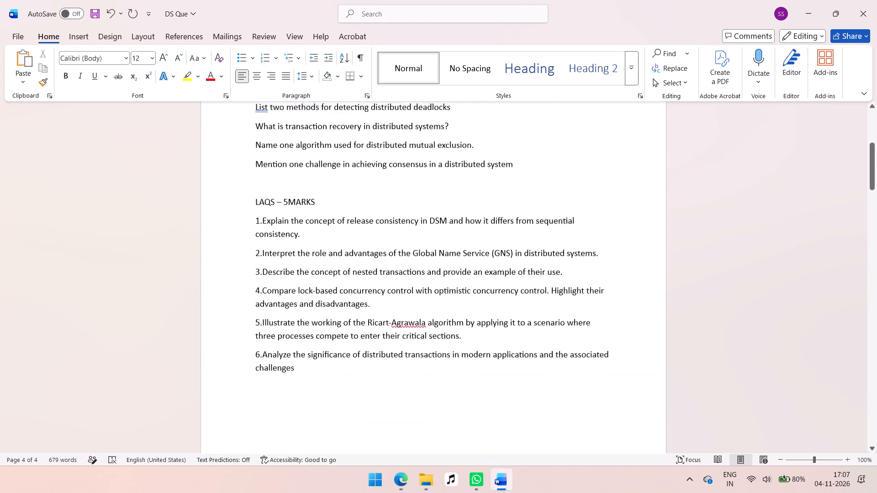
pyautogui.scroll(11, 412, 339)
pyautogui.click(599, 183)
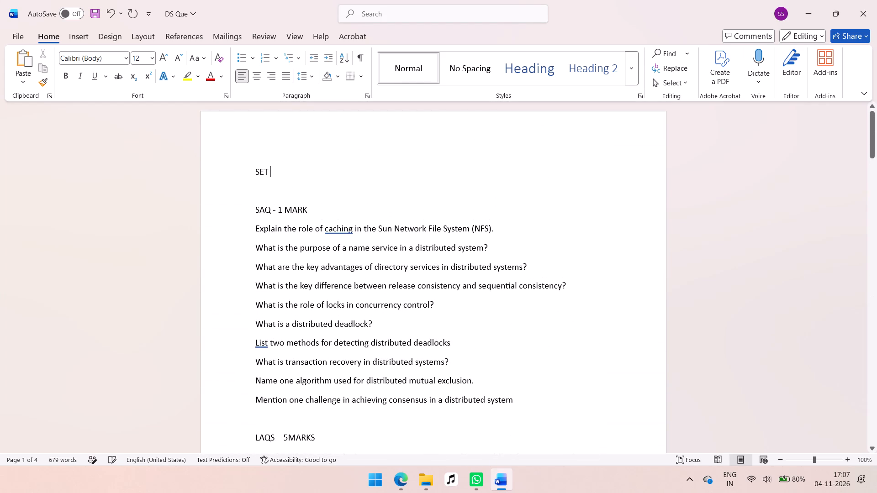
# Save the edited question document.
pyautogui.hotkey('ctrl', 's')
# Print the question document with the current print settings.
pyautogui.hotkey('ctrl', 'p')
pyautogui.click(152, 77)
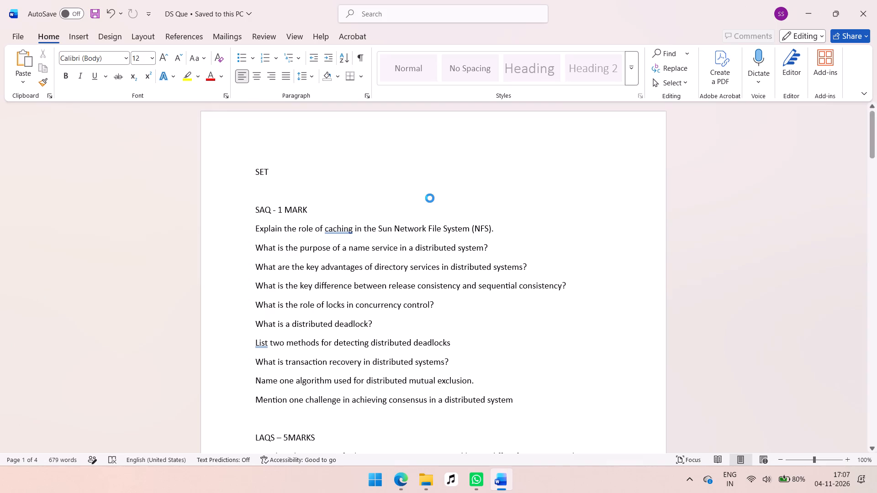
# Save the print output as a PDF named MID 2 QB in the DS folder inside 4-1 on Local Disk (D:).
pyautogui.click(113, 38)
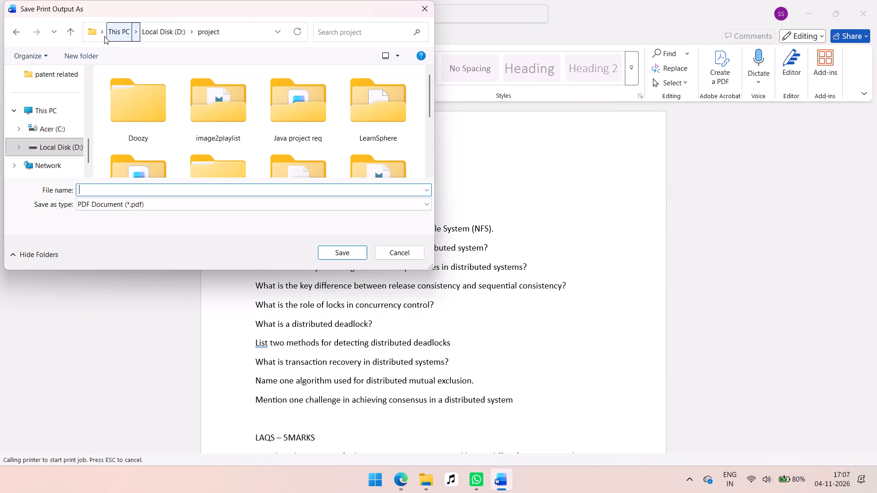
pyautogui.click(155, 31)
pyautogui.doubleClick(235, 123)
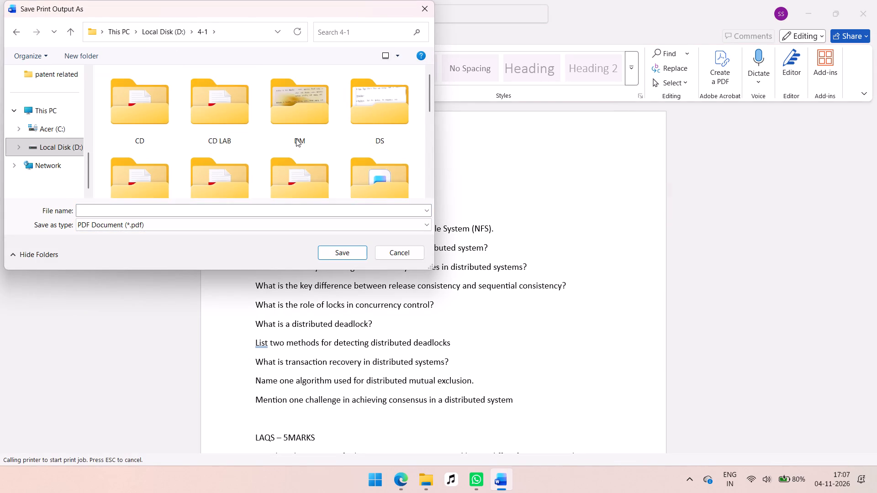
pyautogui.scroll(-3, 370, 148)
pyautogui.scroll(3, 372, 115)
pyautogui.doubleClick(380, 97)
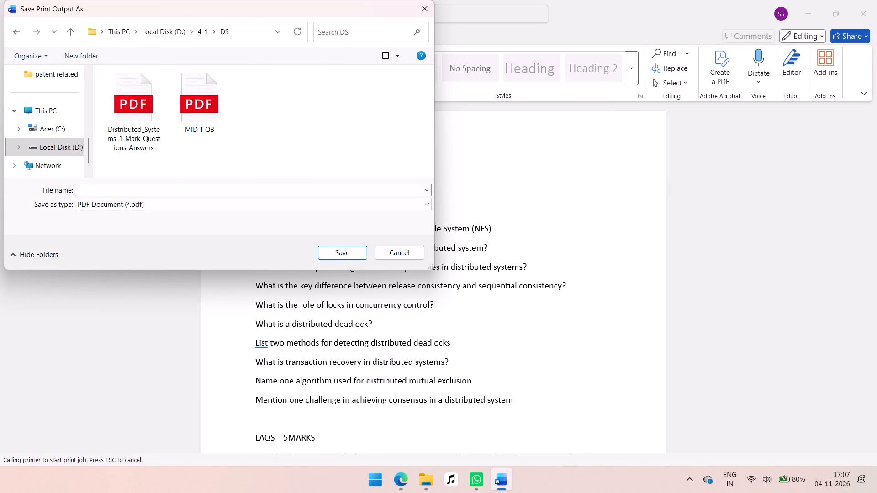
pyautogui.click(295, 185)
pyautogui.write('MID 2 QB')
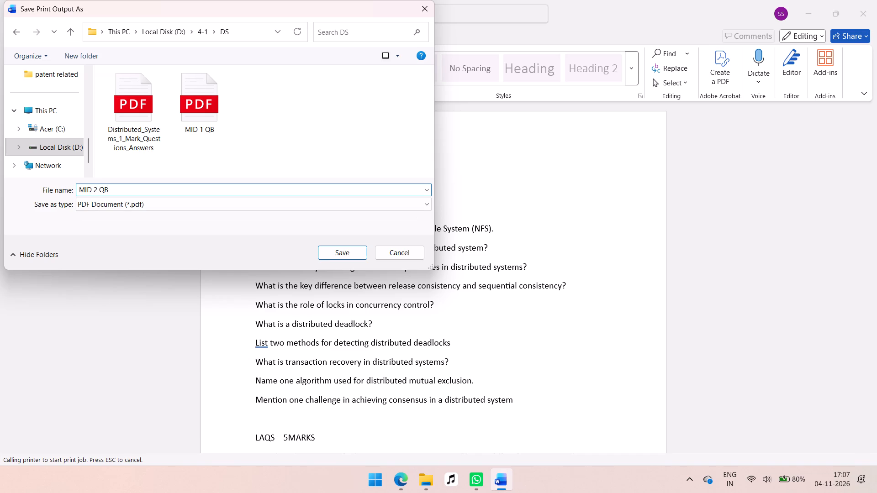
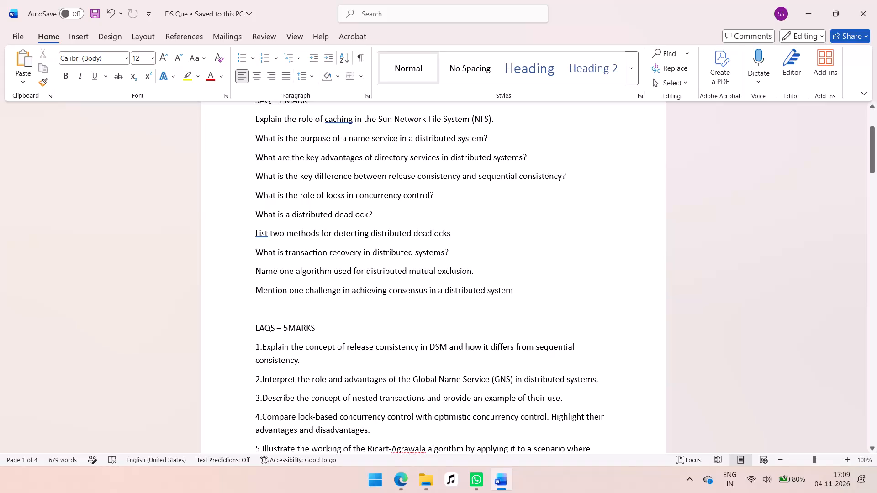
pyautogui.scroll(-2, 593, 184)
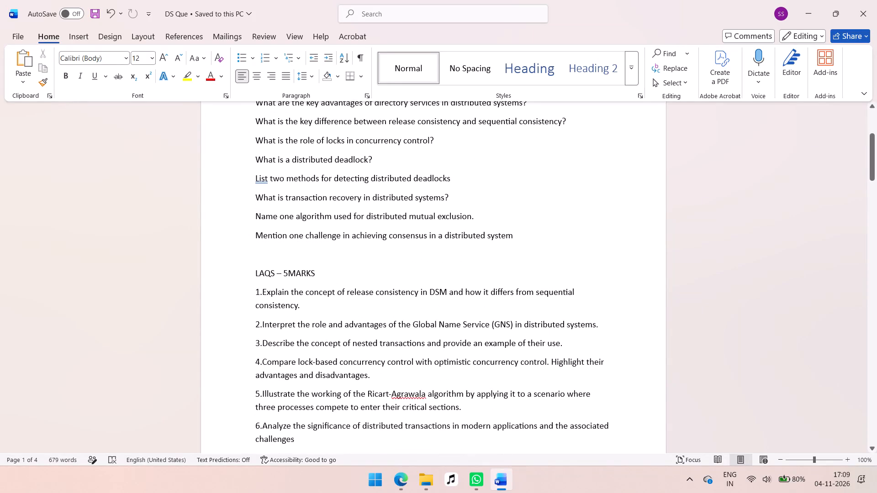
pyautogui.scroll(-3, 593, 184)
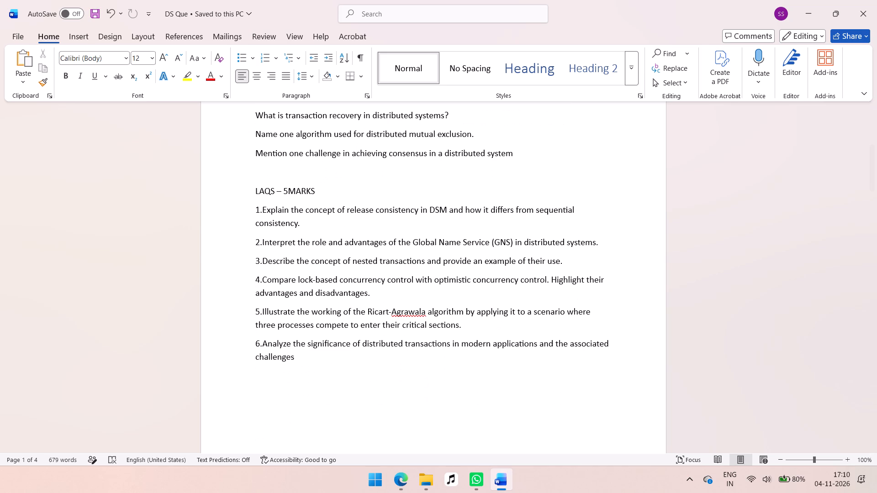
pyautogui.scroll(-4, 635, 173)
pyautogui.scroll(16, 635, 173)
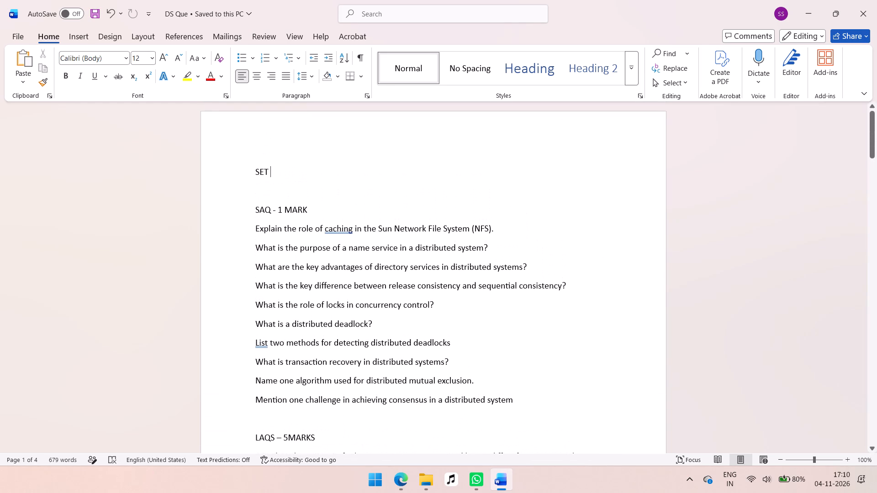
# Complete the first page's SET heading as SET - 1.
pyautogui.write('-1')
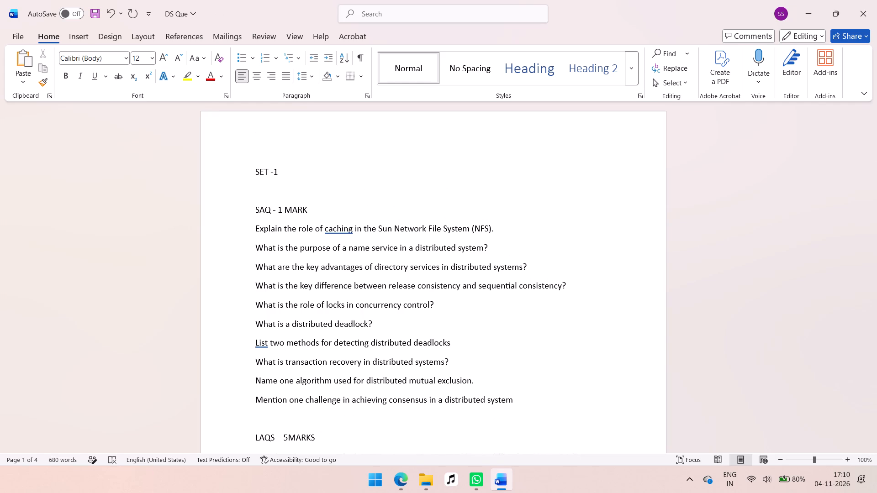
pyautogui.press('Left')
pyautogui.press('space')
# Complete the second page's SET heading as SET - 2.
pyautogui.press('Down')
pyautogui.press('Down')
pyautogui.press('Down')
pyautogui.press('Down')
pyautogui.press('Down')
pyautogui.press('Down')
pyautogui.press('Down')
pyautogui.press('Down')
pyautogui.press('Down')
pyautogui.press('Down')
pyautogui.press('Down')
pyautogui.press('Down')
pyautogui.press('Down')
pyautogui.press('Down')
pyautogui.press('Down')
pyautogui.press('Down')
pyautogui.press('Down')
pyautogui.press('Down')
pyautogui.press('Down')
pyautogui.press('Down')
pyautogui.press('Down')
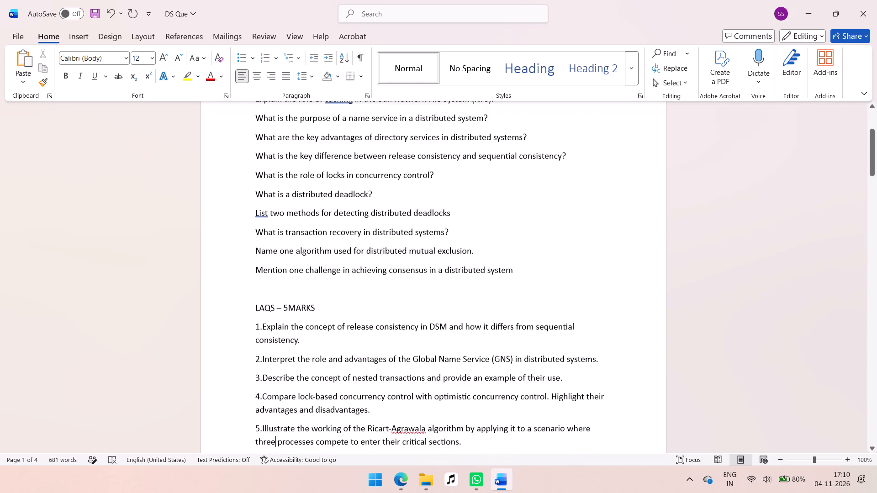
pyautogui.press('Down')
pyautogui.press('Down')
pyautogui.press('Down')
pyautogui.press('Down')
pyautogui.press('Down')
pyautogui.press('Up')
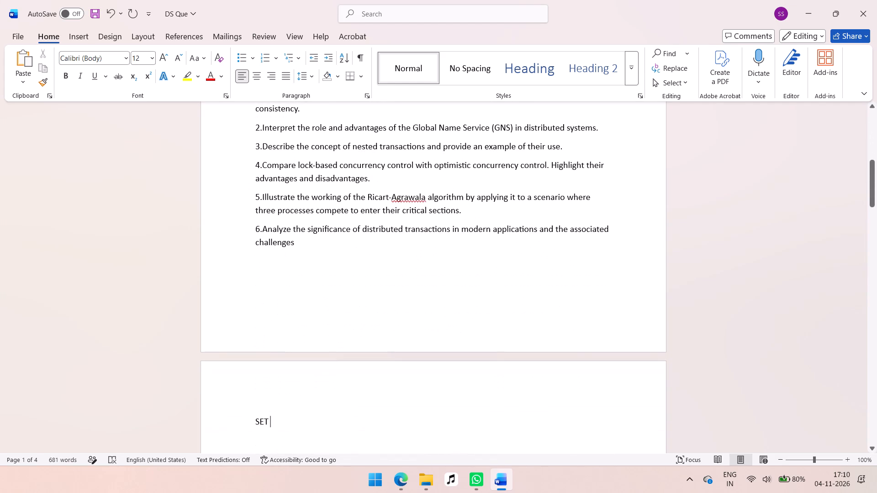
pyautogui.write('- 2')
# Complete the third page's SET heading as SET - 3.
pyautogui.press('Down')
pyautogui.press('Down')
pyautogui.press('Down')
pyautogui.press('Down')
pyautogui.press('Down')
pyautogui.press('Down')
pyautogui.press('Down')
pyautogui.press('Down')
pyautogui.press('Down')
pyautogui.press('Down')
pyautogui.press('Down')
pyautogui.press('Down')
pyautogui.press('Down')
pyautogui.press('Down')
pyautogui.press('Down')
pyautogui.press('Down')
pyautogui.press('Down')
pyautogui.press('Down')
pyautogui.press('Down')
pyautogui.press('Down')
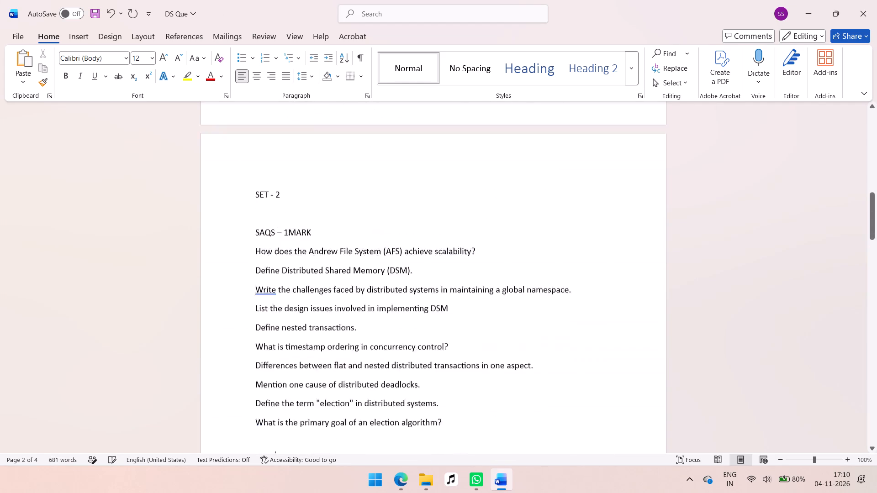
pyautogui.press('Down')
pyautogui.press('Down')
pyautogui.press('Down')
pyautogui.press('Up')
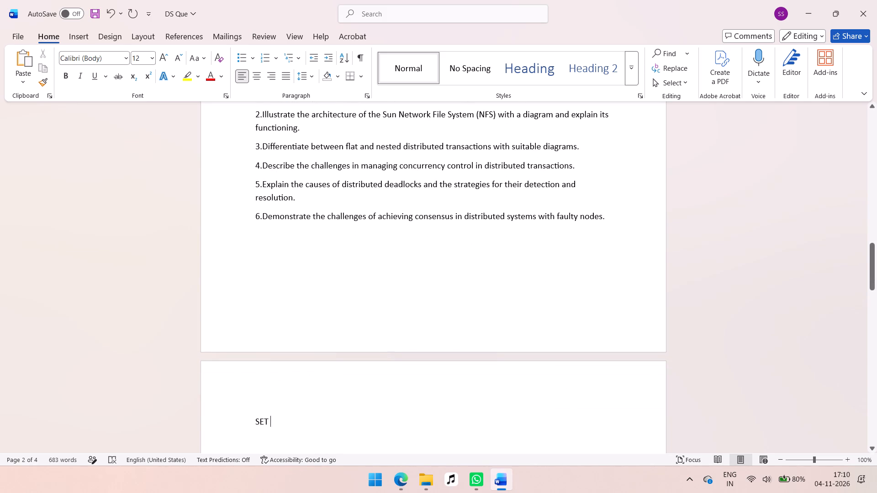
pyautogui.write('- 3')
# Complete the fourth page's SET heading as SET - 4.
pyautogui.press('Down')
pyautogui.press('Down')
pyautogui.press('Down')
pyautogui.press('Down')
pyautogui.press('Down')
pyautogui.press('Down')
pyautogui.press('Down')
pyautogui.press('Down')
pyautogui.press('Down')
pyautogui.press('Down')
pyautogui.press('Down')
pyautogui.press('Down')
pyautogui.press('Down')
pyautogui.press('Down')
pyautogui.press('Down')
pyautogui.press('Down')
pyautogui.press('Down')
pyautogui.press('Down')
pyautogui.press('Down')
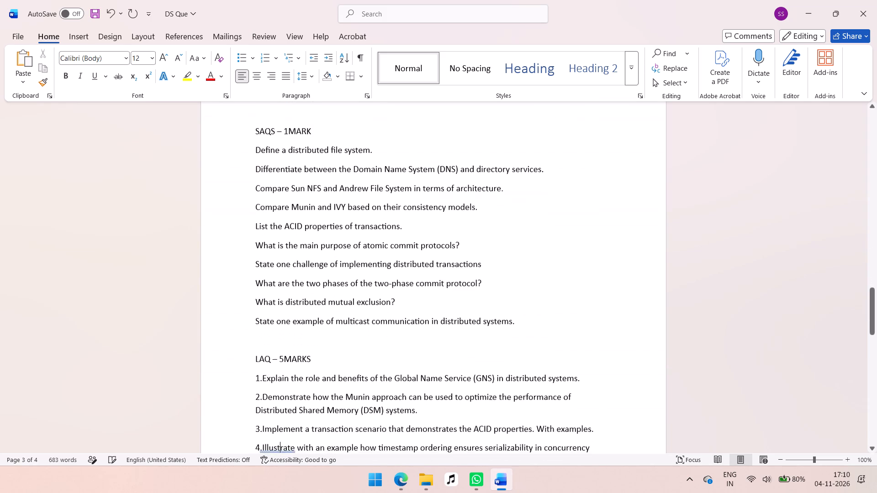
pyautogui.press('Down')
pyautogui.press('Down')
pyautogui.press('Down')
pyautogui.press('Down')
pyautogui.press('Down')
pyautogui.press('Down')
pyautogui.press('Down')
pyautogui.press('Down')
pyautogui.press('Down')
pyautogui.press('Down')
pyautogui.press('Down')
pyautogui.press('Down')
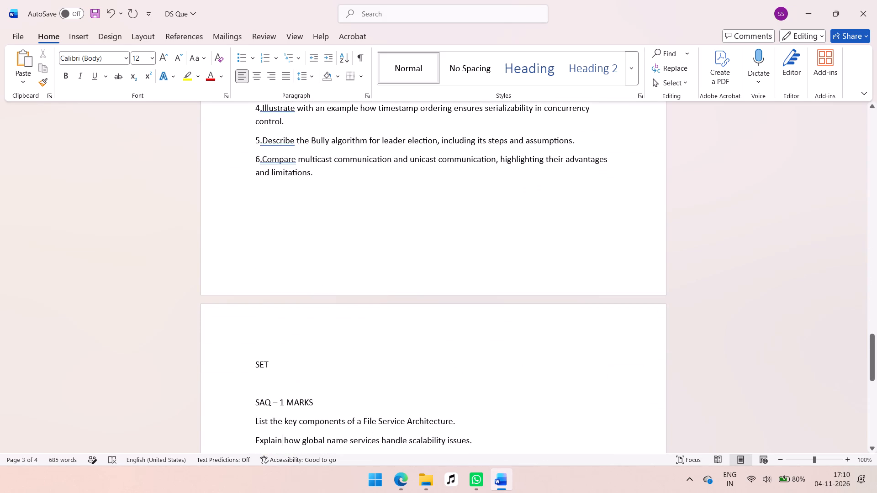
pyautogui.press('Up')
pyautogui.press('Up')
pyautogui.press('Up')
pyautogui.press('Up')
pyautogui.write('- 4')
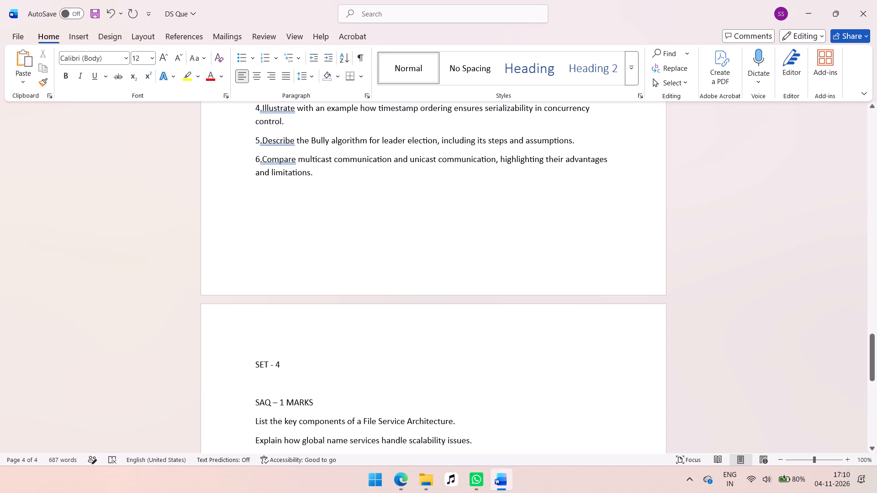
# Save the question document with its numbered SET headings and close it.
pyautogui.click(518, 239)
pyautogui.hotkey('ctrl', 's')
pyautogui.hotkey('ctrl', 's')
pyautogui.click(876, 19)
# Look through the course pages of the MLRS-R22 B.Tech_IT syllabus PDF from page 141 to the Linux Programming Lab, at a reduced zoom.
pyautogui.scroll(-8, 465, 252)
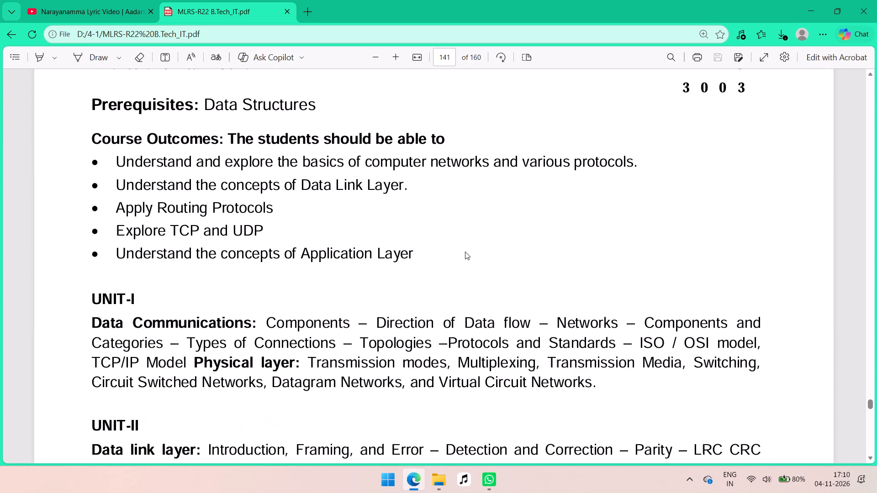
pyautogui.scroll(2, 465, 252)
pyautogui.scroll(-15, 465, 252)
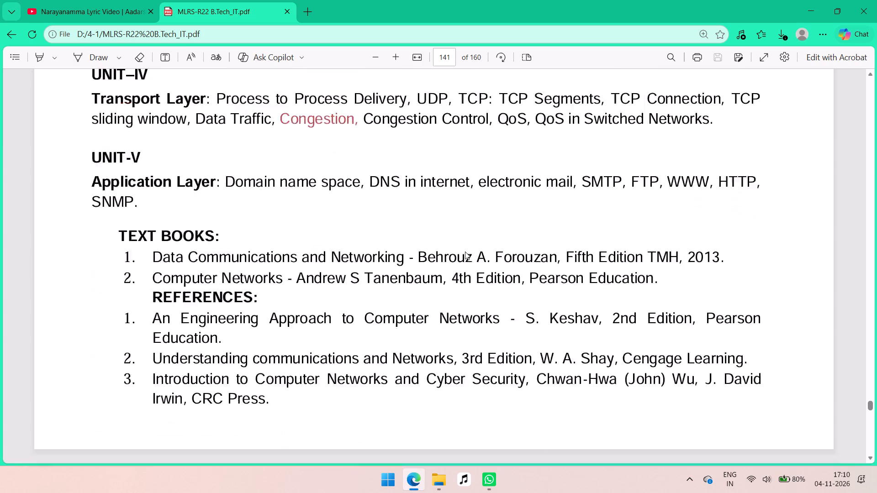
pyautogui.scroll(-7, 465, 252)
pyautogui.scroll(-18, 465, 252)
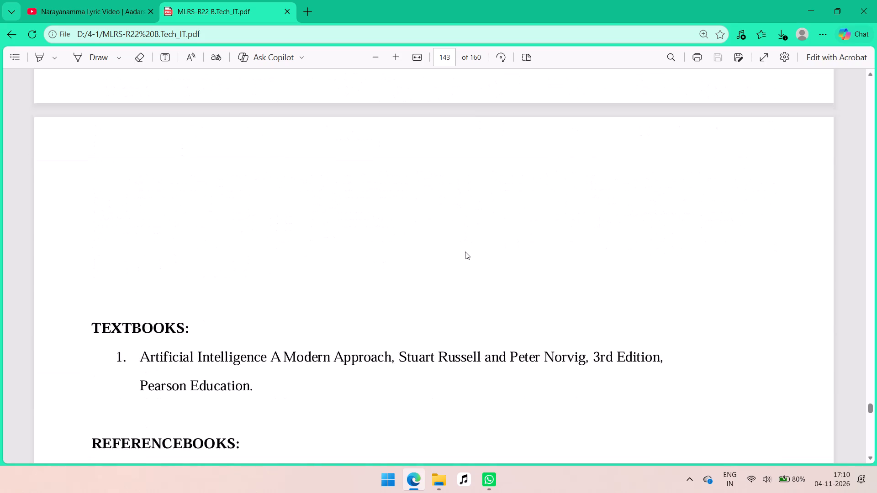
pyautogui.scroll(-17, 465, 252)
pyautogui.scroll(-6, 465, 252)
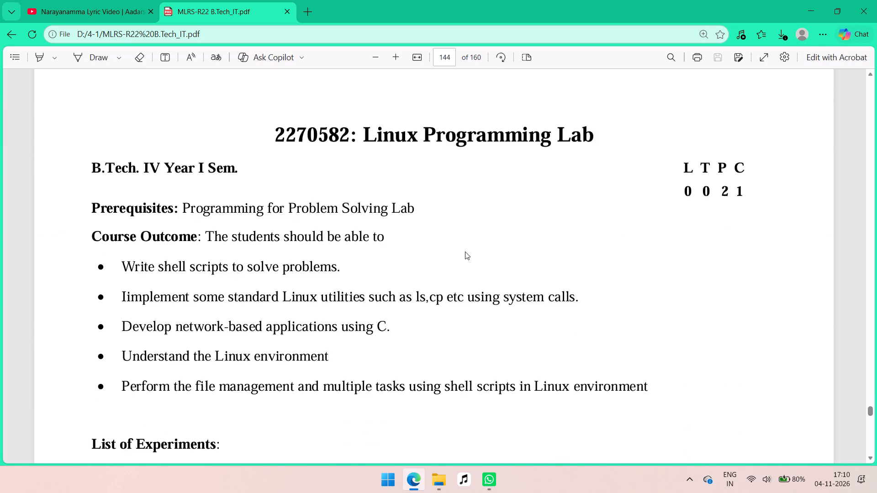
pyautogui.scroll(-2, 465, 252)
pyautogui.tripleClick(380, 62)
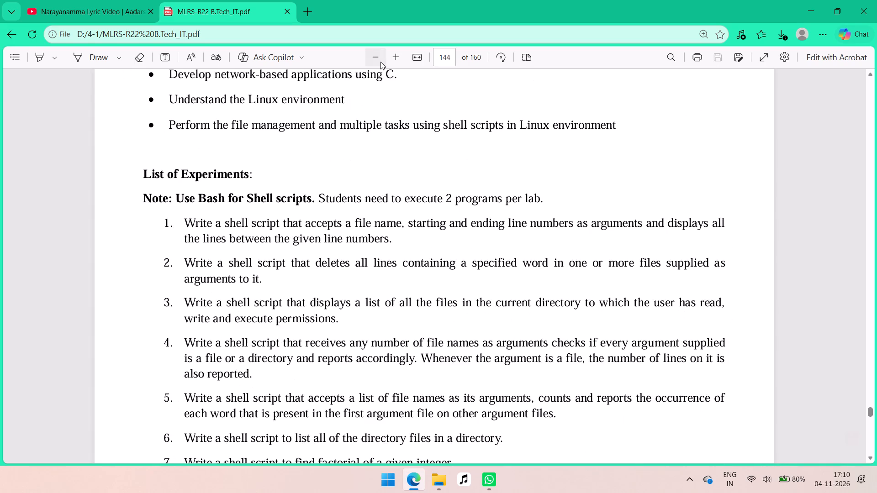
pyautogui.doubleClick(380, 62)
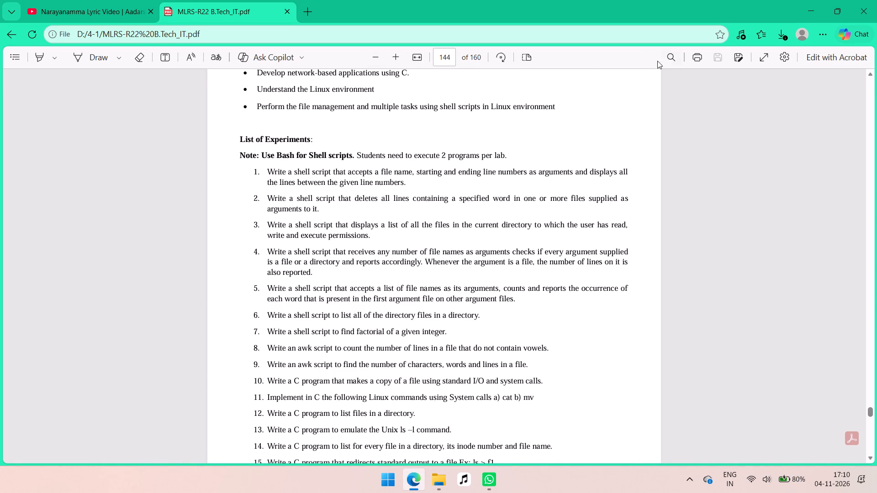
# Search the B.Tech IT syllabus PDF for Distributed, close the search and look further through the Linux Programming Lab experiments.
pyautogui.click(664, 61)
pyautogui.write('Di')
pyautogui.press('s')
pyautogui.write('tr')
pyautogui.write('ibuted')
pyautogui.press('Return')
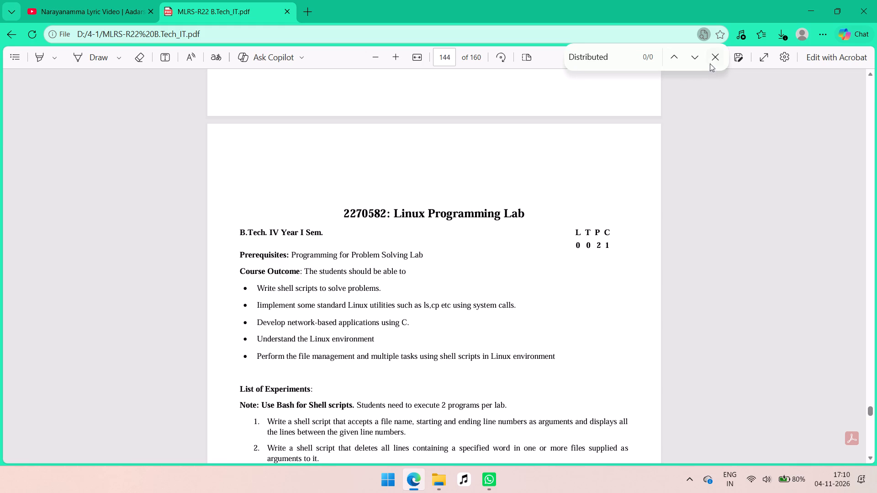
pyautogui.click(712, 61)
pyautogui.click(711, 112)
pyautogui.scroll(-12, 726, 295)
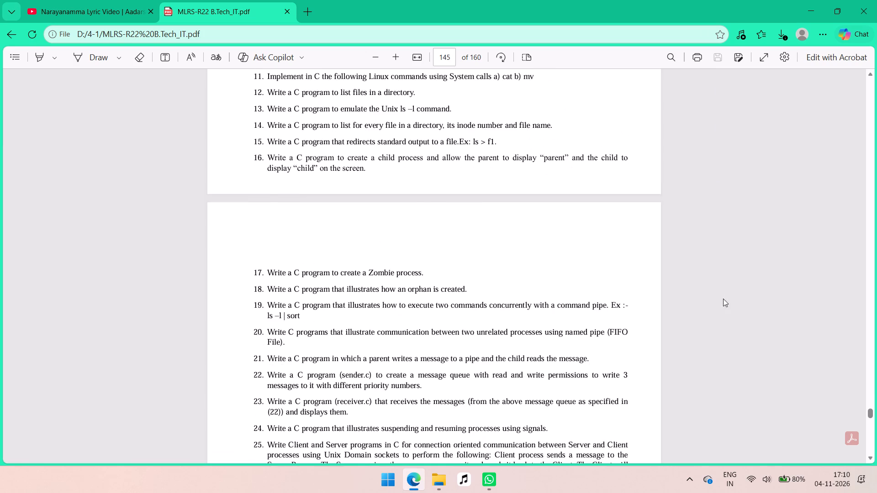
pyautogui.scroll(-2, 723, 299)
# Open the Syllabus PDF from the DM folder in 4-1, examine the Disaster Management units and textbooks, and close it.
pyautogui.click(437, 471)
pyautogui.click(457, 416)
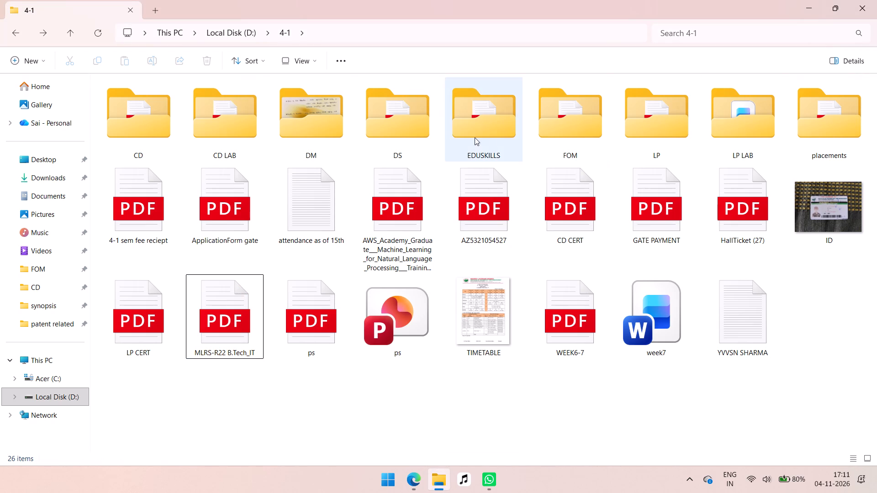
pyautogui.doubleClick(291, 134)
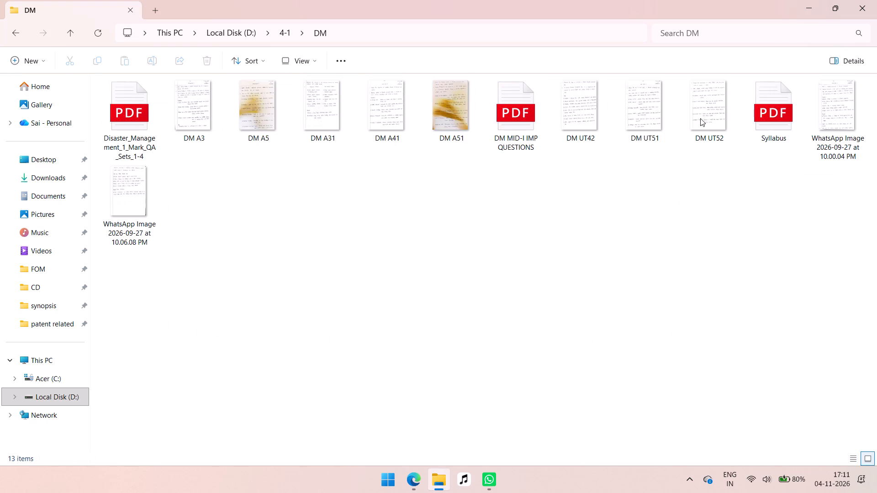
pyautogui.doubleClick(779, 105)
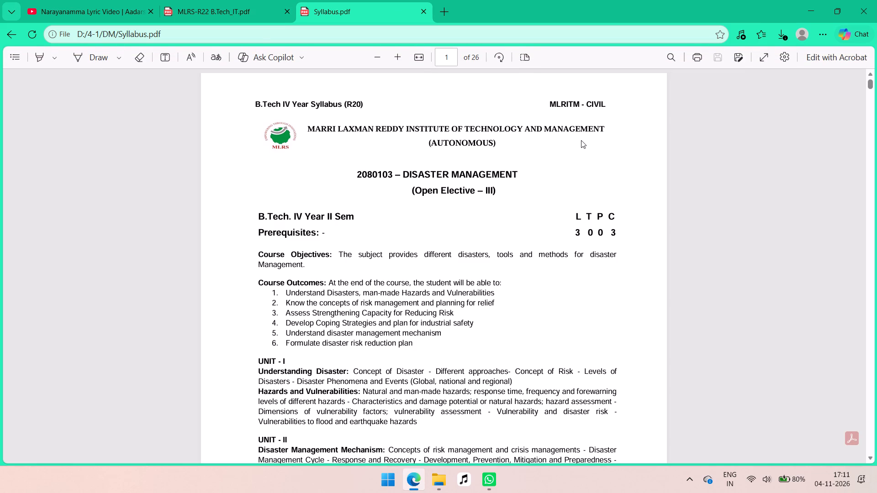
pyautogui.scroll(-4, 581, 140)
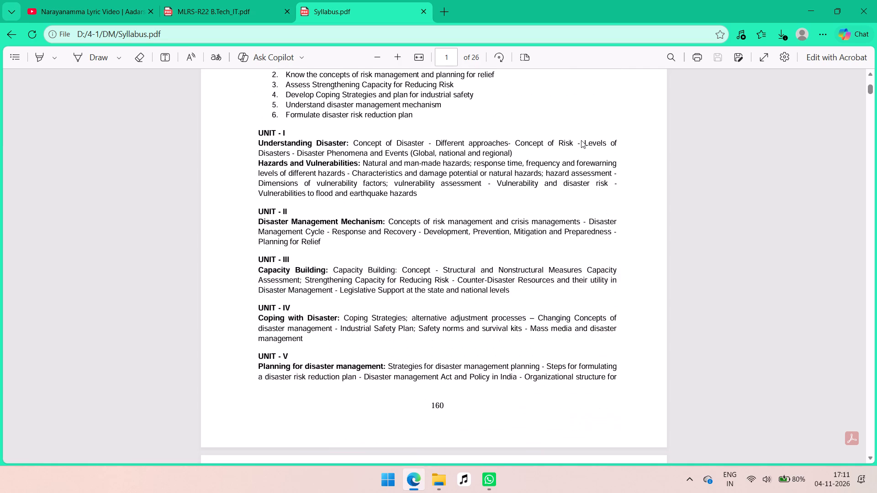
pyautogui.scroll(-6, 581, 140)
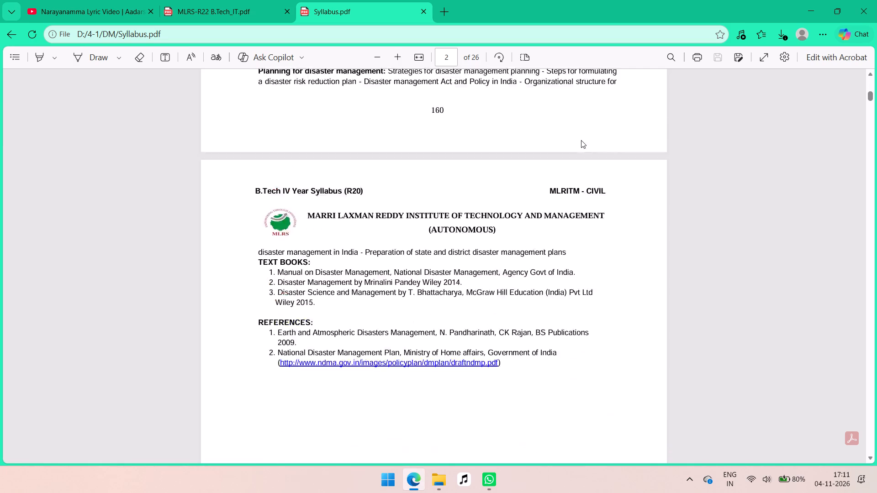
pyautogui.scroll(7, 581, 140)
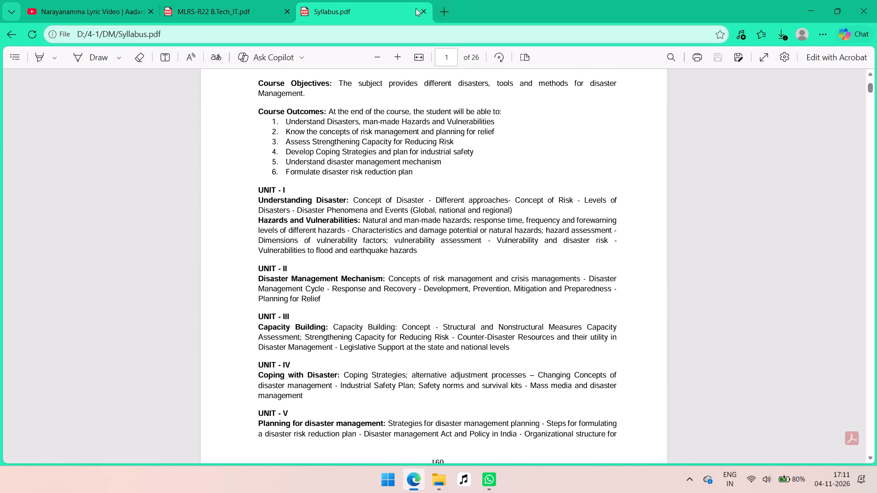
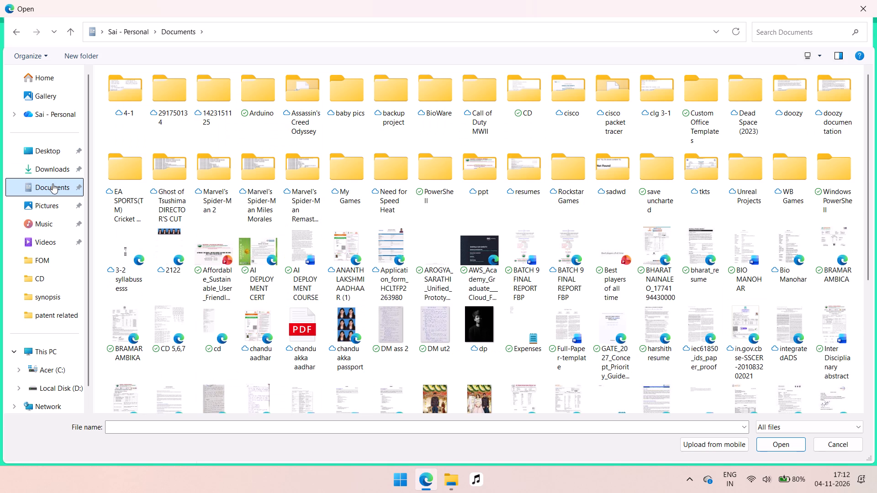
# Look through the Pictures and Documents folders in the personal OneDrive and through Local Disk (D:) for the file to upload.
pyautogui.click(56, 198)
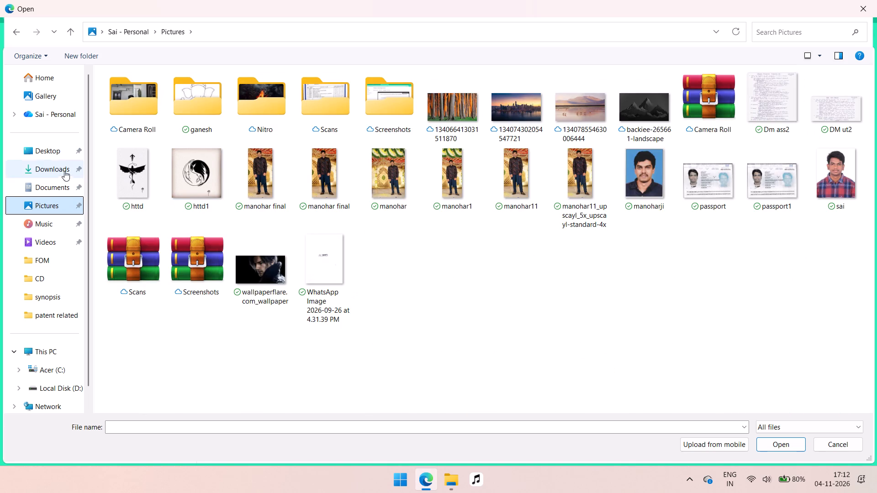
pyautogui.click(60, 117)
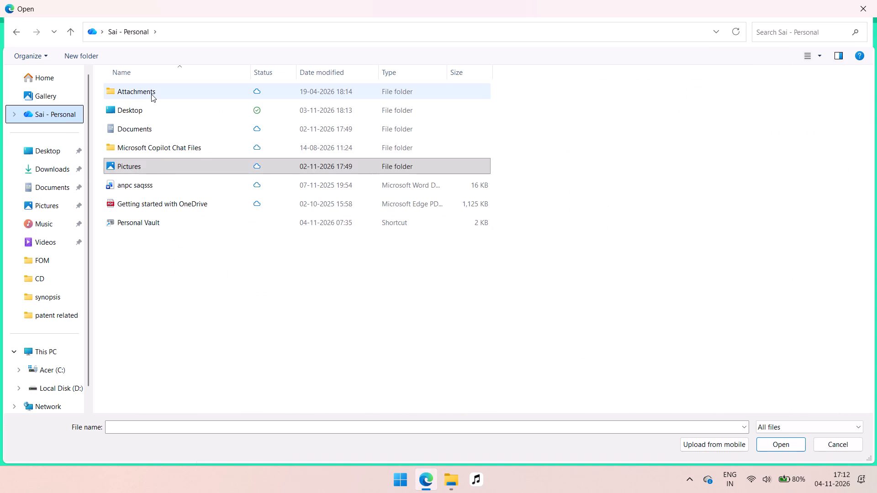
pyautogui.doubleClick(145, 123)
pyautogui.scroll(-3, 361, 280)
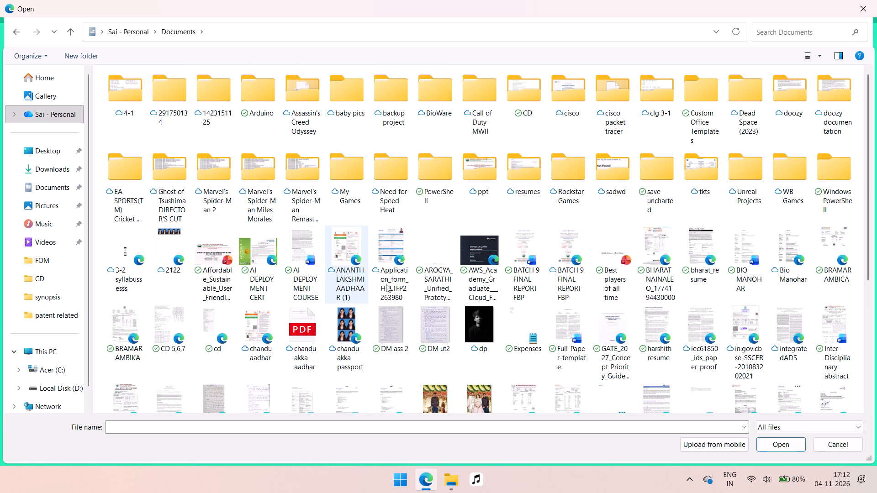
pyautogui.scroll(-2, 386, 284)
pyautogui.scroll(-5, 426, 283)
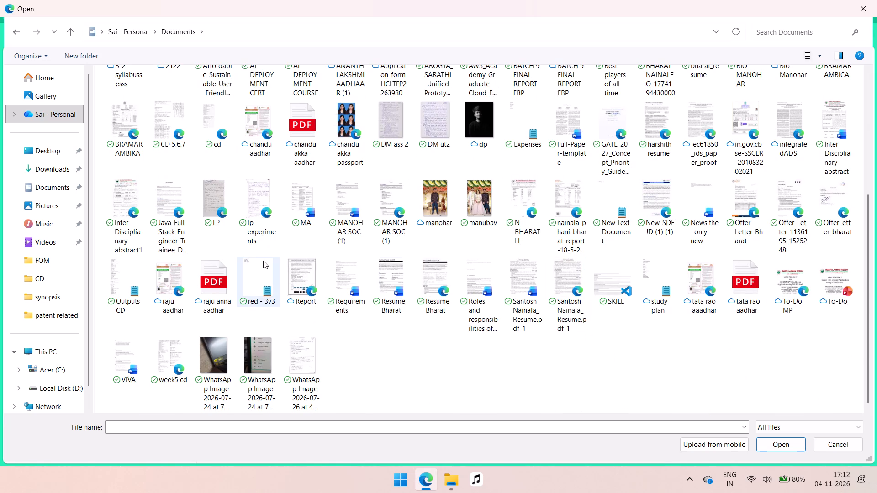
pyautogui.click(58, 373)
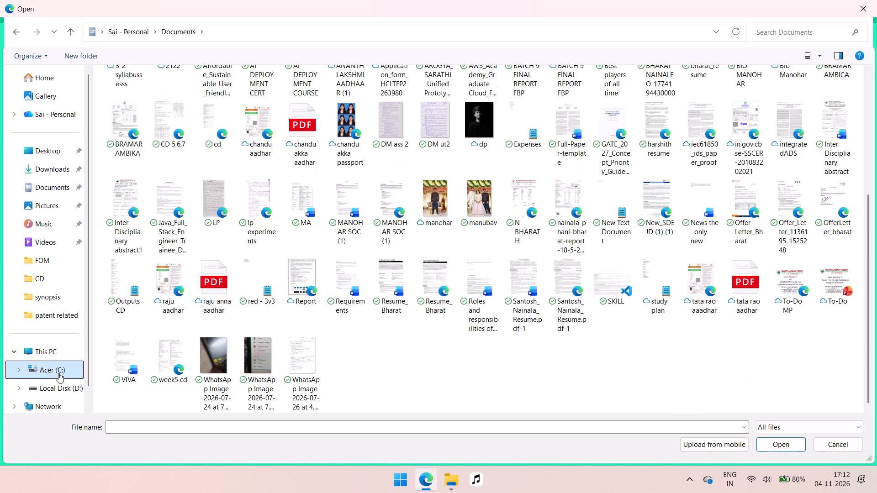
pyautogui.click(67, 386)
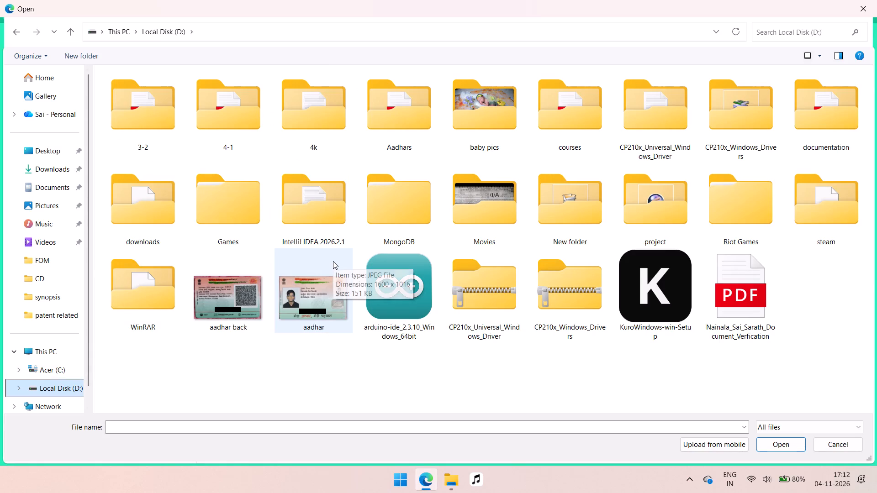
# Search the computer for the WhatsApp app with "wha" to switch to it.
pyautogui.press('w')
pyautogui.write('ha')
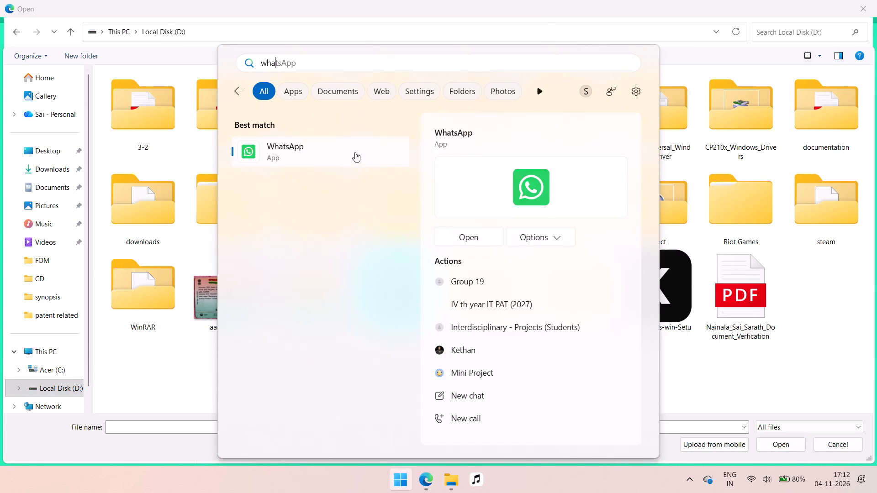